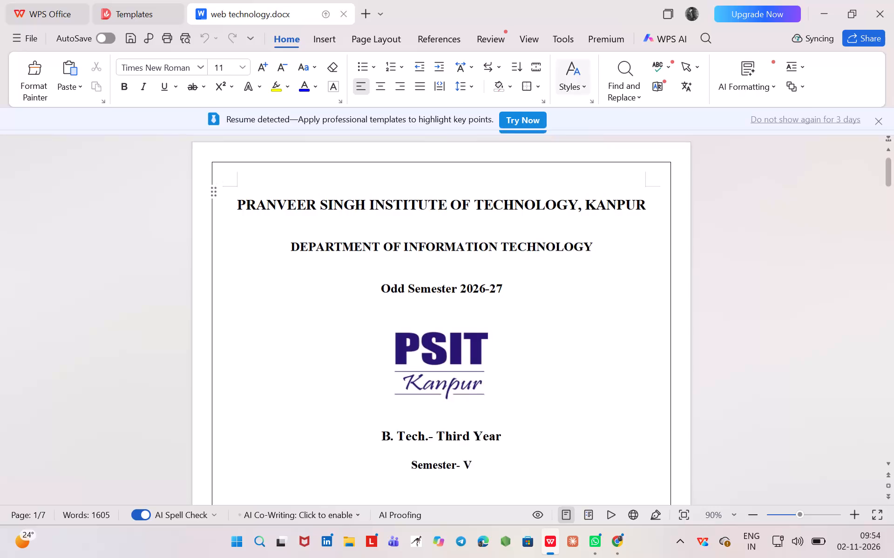
# Review the lab file's cover page, including the course title and the Submitted To and Submitted By details table.
pyautogui.scroll(-1, 482, 381)
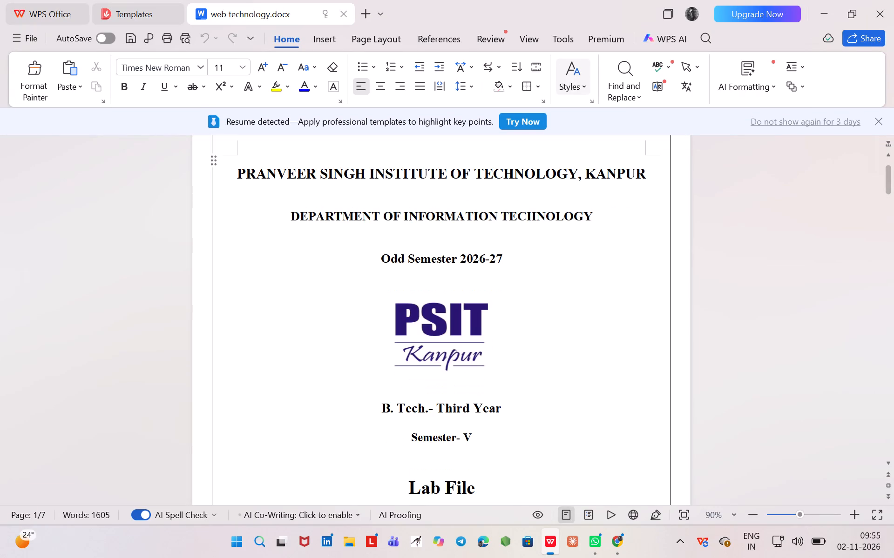
pyautogui.scroll(-2, 485, 381)
pyautogui.scroll(1, 487, 383)
pyautogui.scroll(-1, 488, 383)
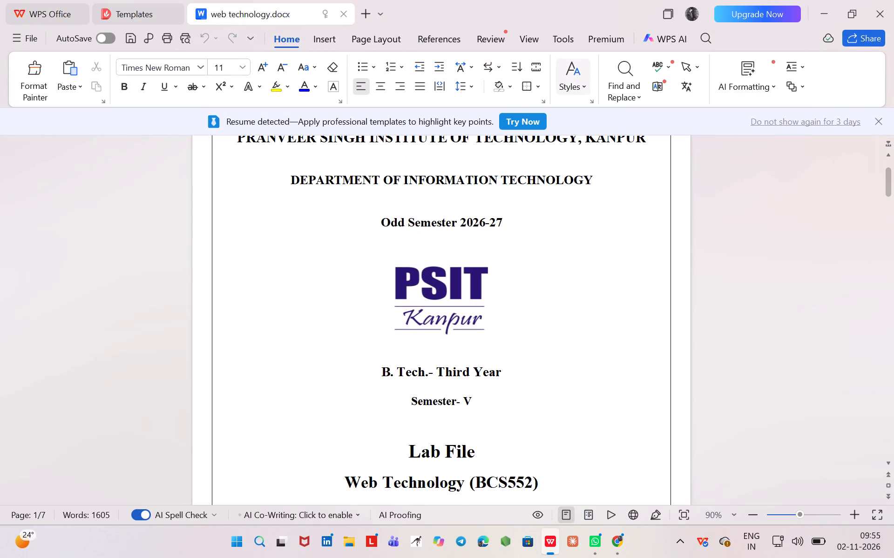
pyautogui.scroll(-8, 489, 385)
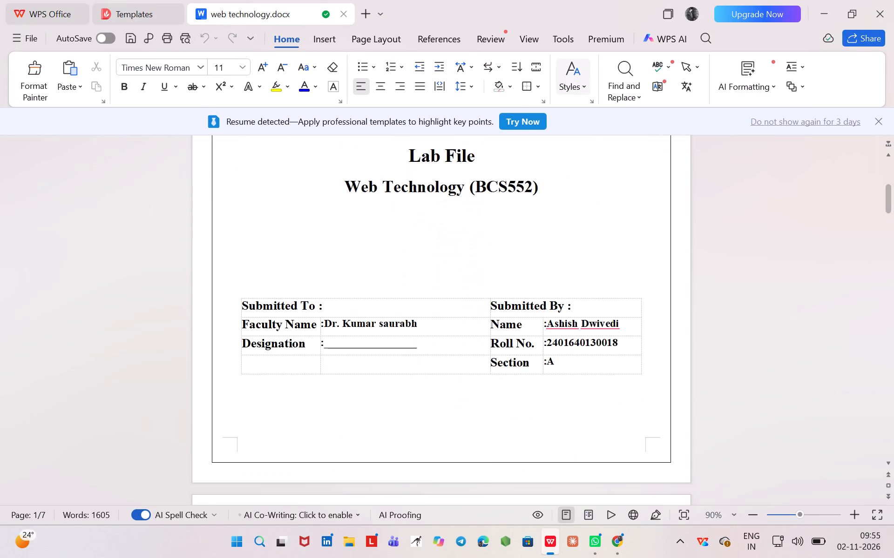
pyautogui.scroll(-4, 489, 385)
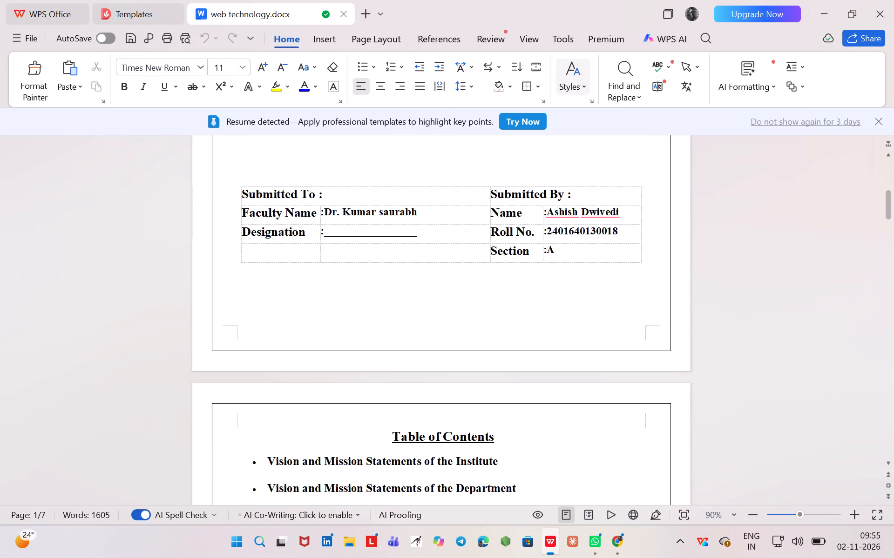
pyautogui.scroll(-3, 489, 385)
pyautogui.scroll(3, 489, 385)
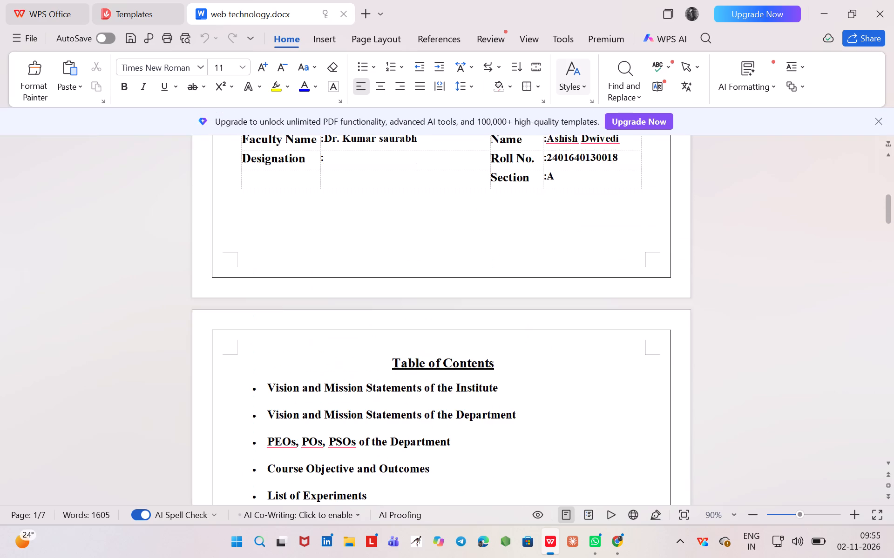
pyautogui.scroll(1, 489, 385)
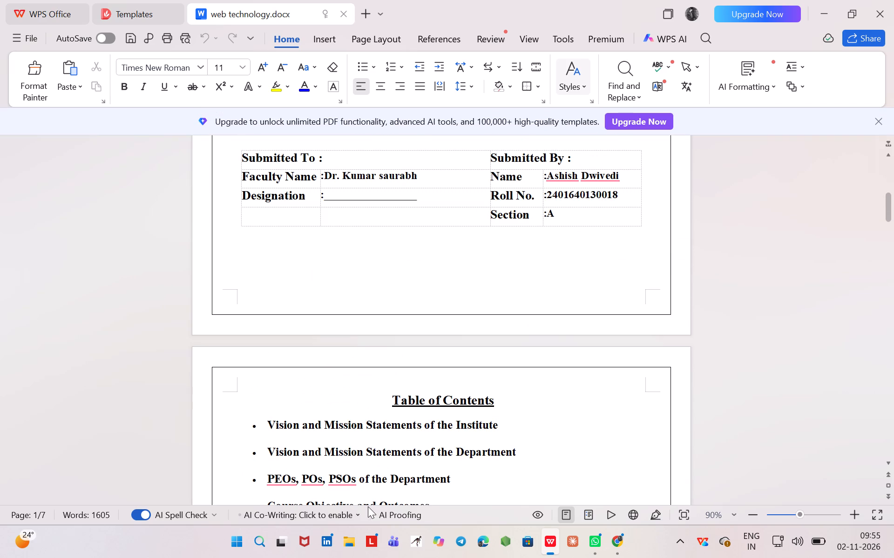
# Read through the Table of Contents and the department's vision, mission and Program Educational Objectives sections.
pyautogui.scroll(-2, 473, 455)
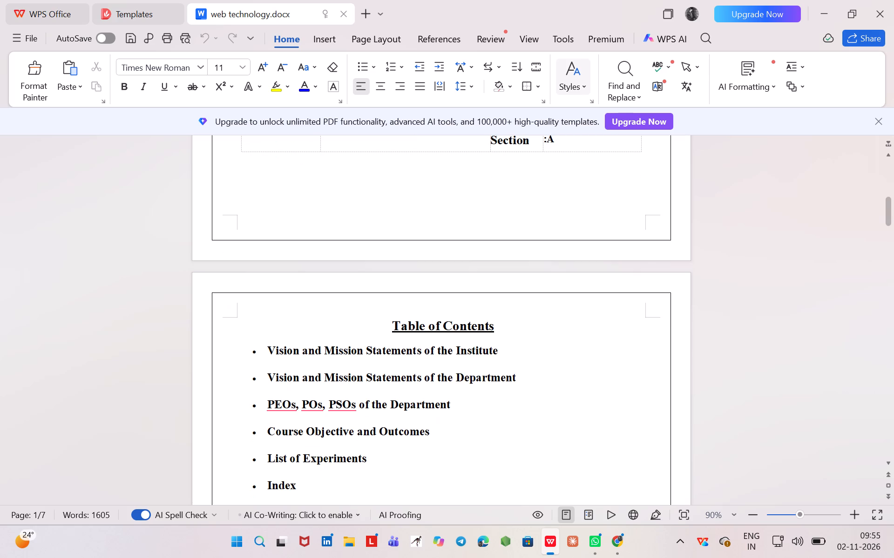
pyautogui.scroll(-4, 491, 426)
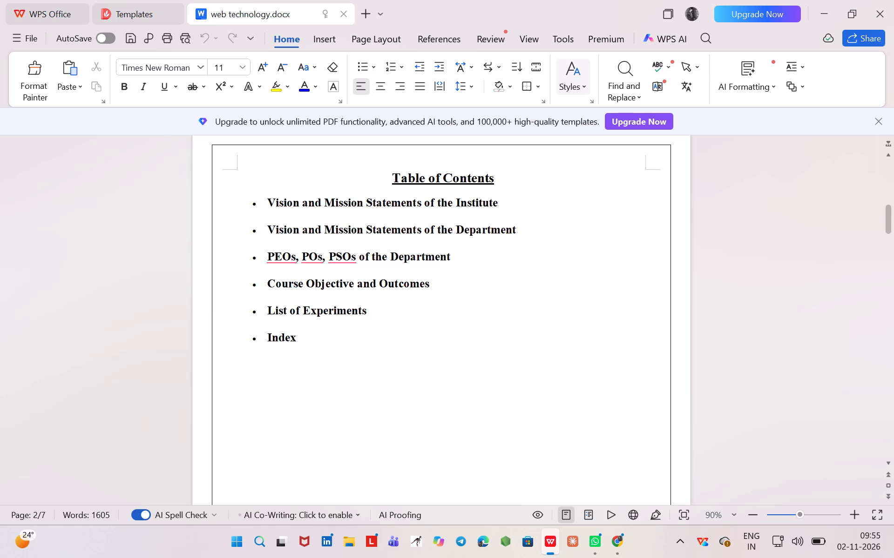
pyautogui.scroll(-1, 473, 425)
pyautogui.scroll(-20, 473, 425)
pyautogui.scroll(-9, 473, 425)
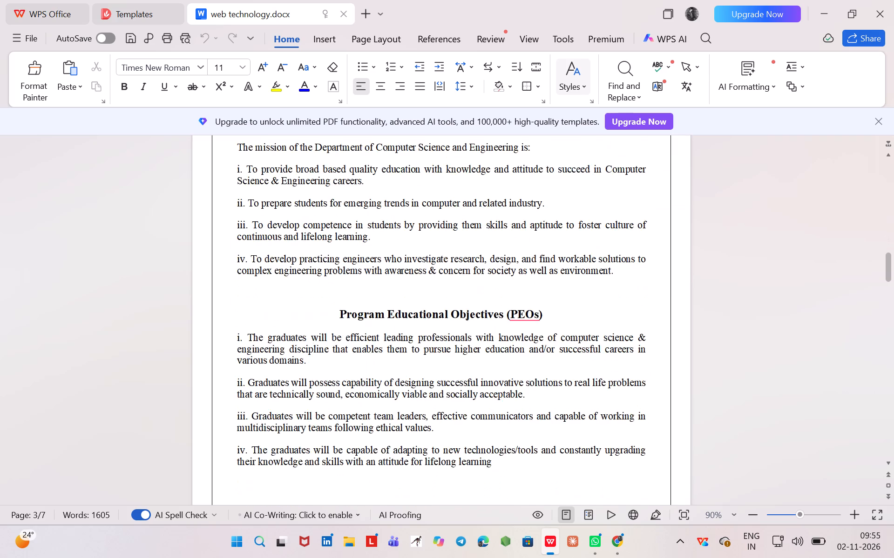
pyautogui.scroll(-14, 474, 427)
pyautogui.scroll(11, 482, 421)
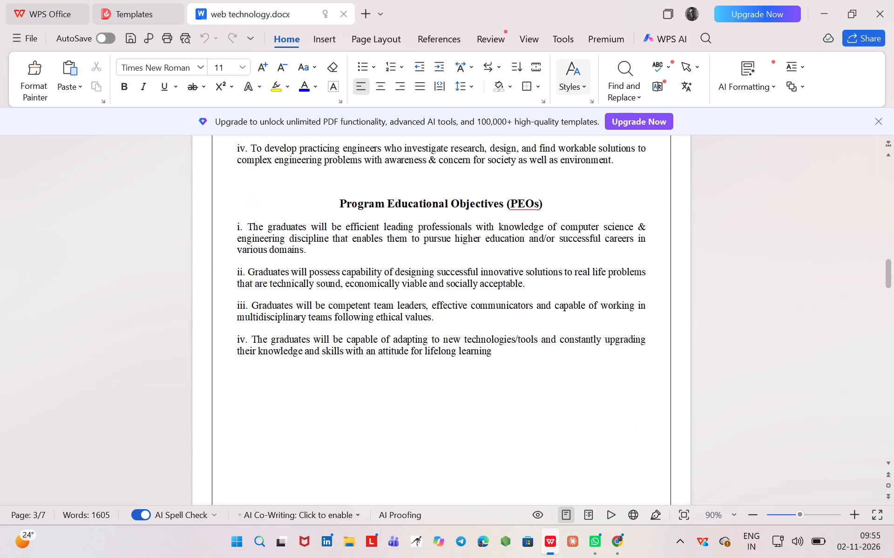
pyautogui.scroll(12, 486, 423)
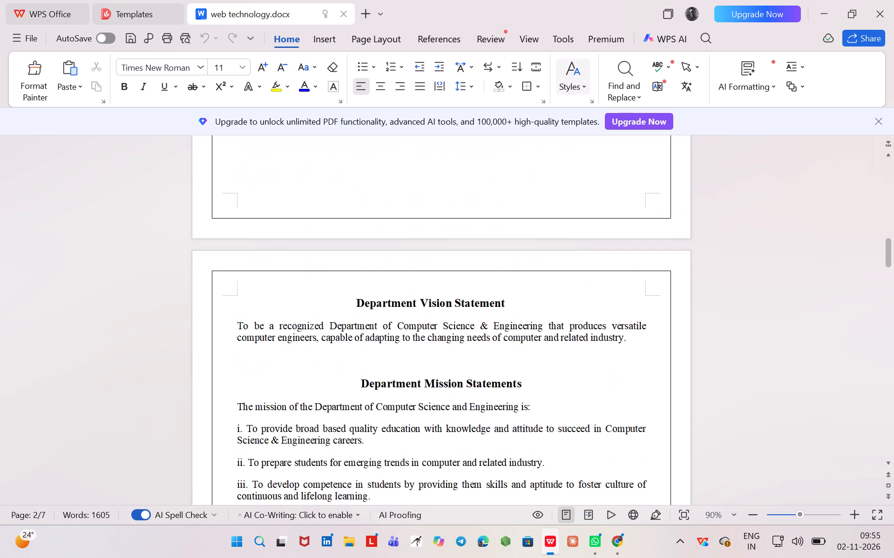
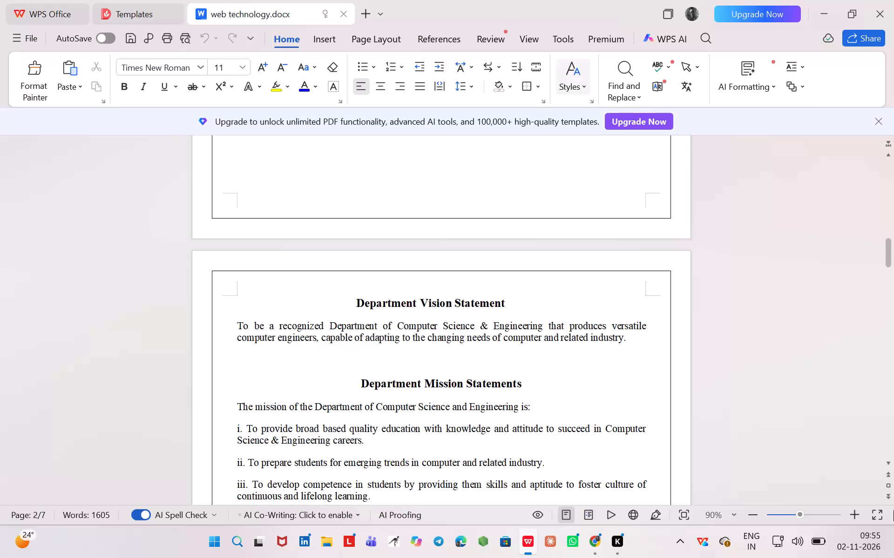
# Replace the student name in the cover page's Submitted By details with the new student's name.
pyautogui.scroll(10, 893, 511)
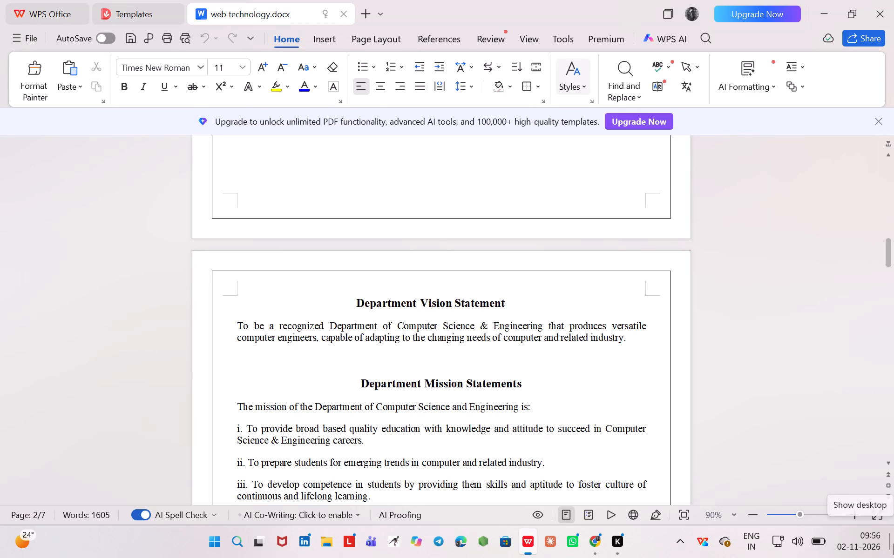
pyautogui.scroll(2, 879, 524)
pyautogui.scroll(1, 789, 287)
pyautogui.scroll(10, 663, 379)
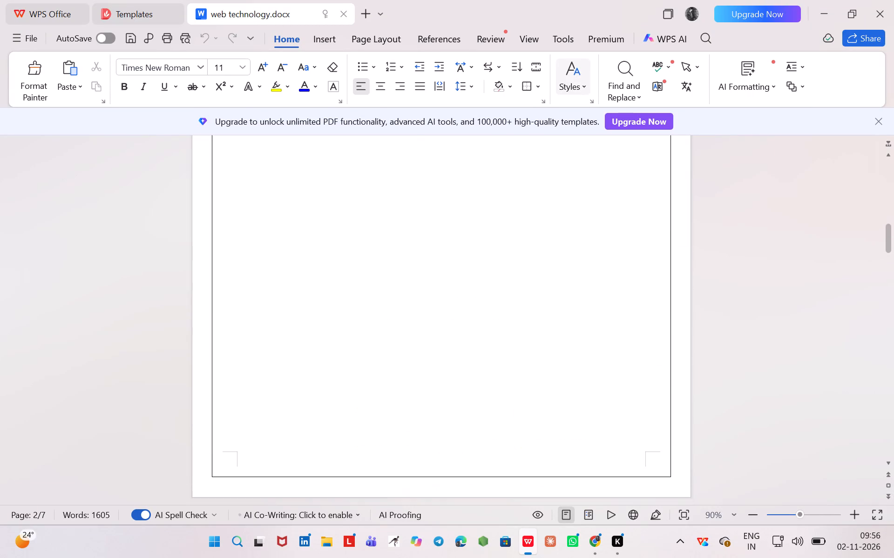
pyautogui.scroll(18, 646, 354)
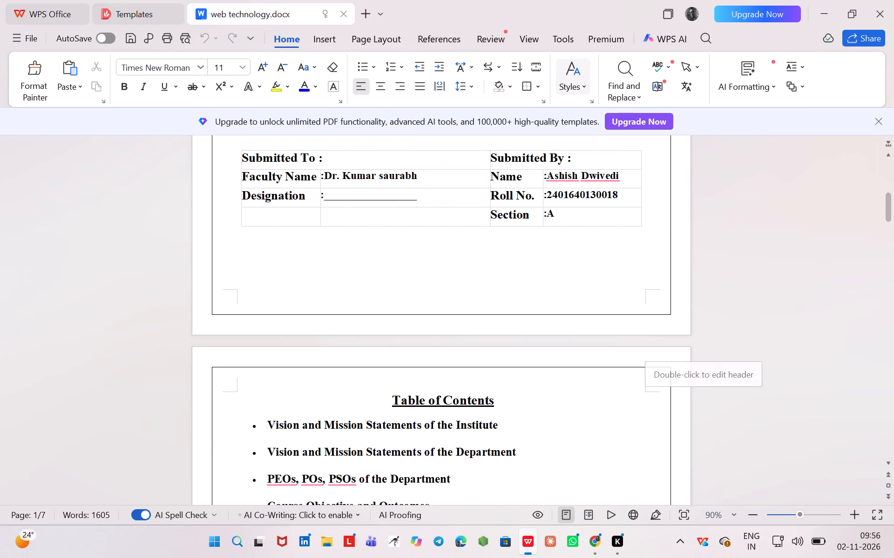
pyautogui.scroll(19, 644, 354)
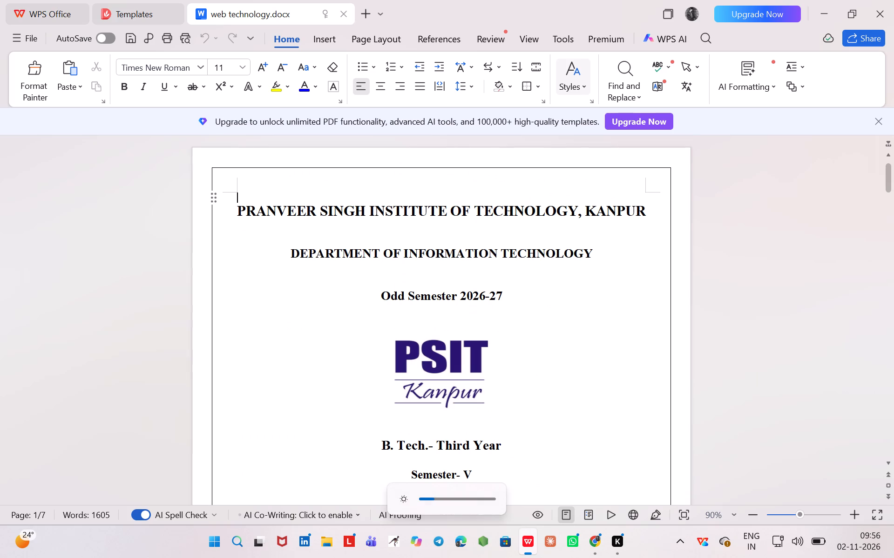
pyautogui.scroll(-2, 622, 354)
pyautogui.scroll(2, 620, 356)
pyautogui.scroll(-3, 527, 370)
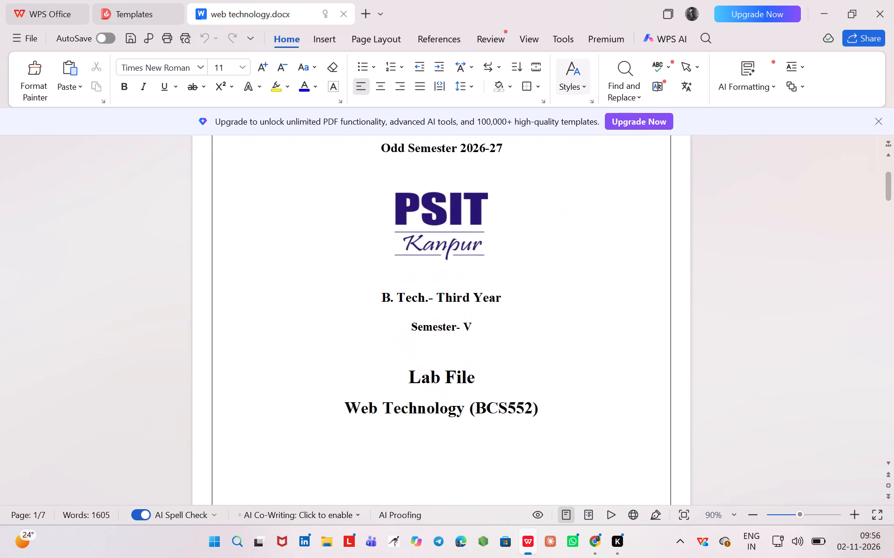
pyautogui.scroll(-4, 434, 392)
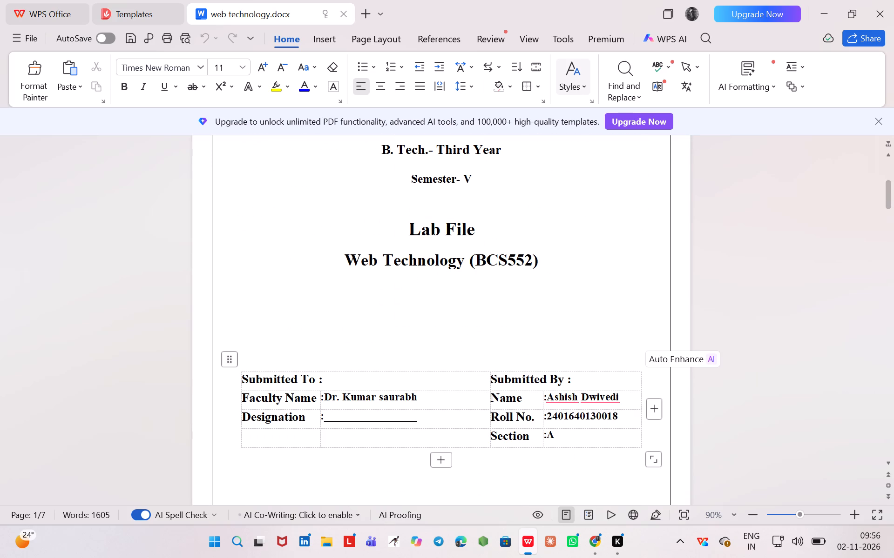
pyautogui.click(627, 399)
pyautogui.press('BackSpace')
pyautogui.press('BackSpace')
pyautogui.press('BackSpace')
pyautogui.press('BackSpace')
pyautogui.press('BackSpace')
pyautogui.press('BackSpace')
pyautogui.press('BackSpace')
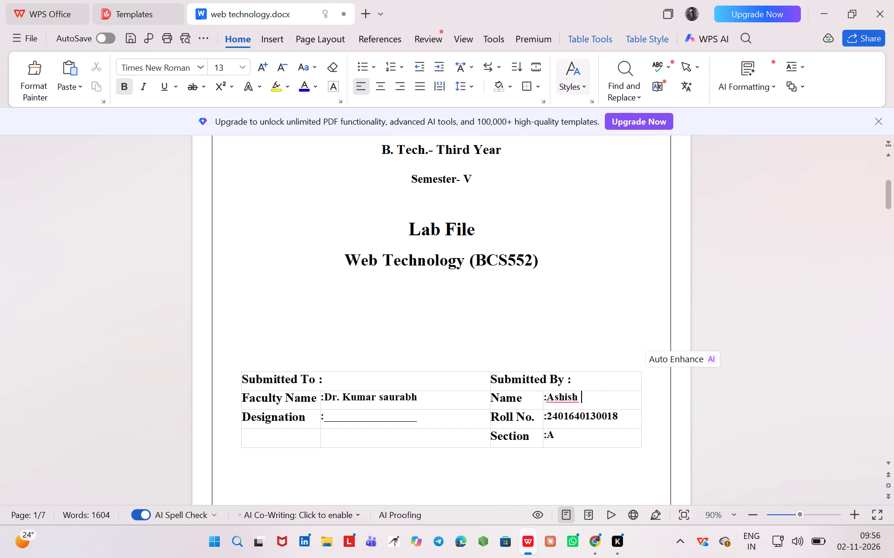
pyautogui.press('BackSpace')
pyautogui.press('BackSpace')
pyautogui.press('BackSpace')
pyautogui.press('BackSpace')
pyautogui.press('BackSpace')
pyautogui.press('BackSpace')
pyautogui.press('BackSpace')
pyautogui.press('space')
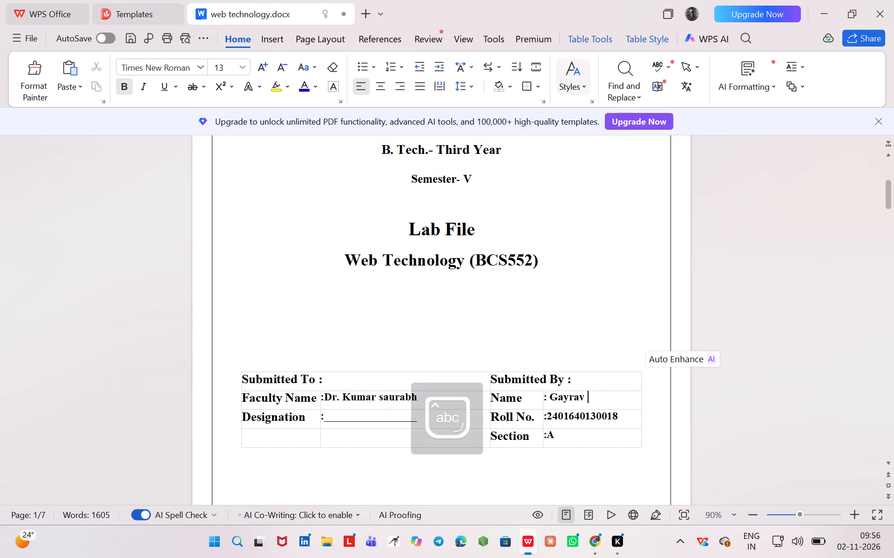
pyautogui.press('BackSpace')
pyautogui.press('BackSpace')
pyautogui.press('BackSpace')
pyautogui.press('BackSpace')
pyautogui.press('BackSpace')
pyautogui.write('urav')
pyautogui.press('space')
# Change the last two digits of the student's roll number on the cover page to 25.
pyautogui.click(621, 420)
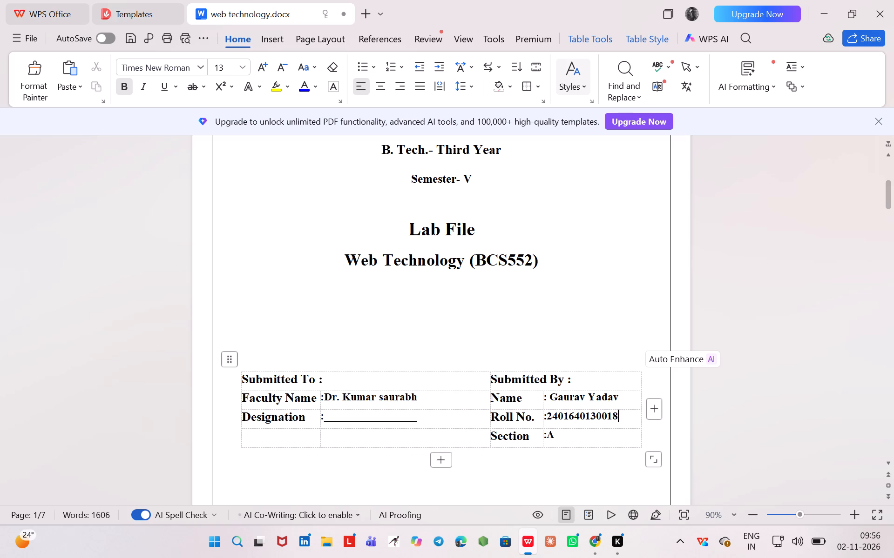
pyautogui.press('BackSpace')
pyautogui.press('BackSpace')
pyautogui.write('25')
# Replace the Section entry in the Submitted By details with the branch prefix "IT-".
pyautogui.click(565, 440)
pyautogui.press('BackSpace')
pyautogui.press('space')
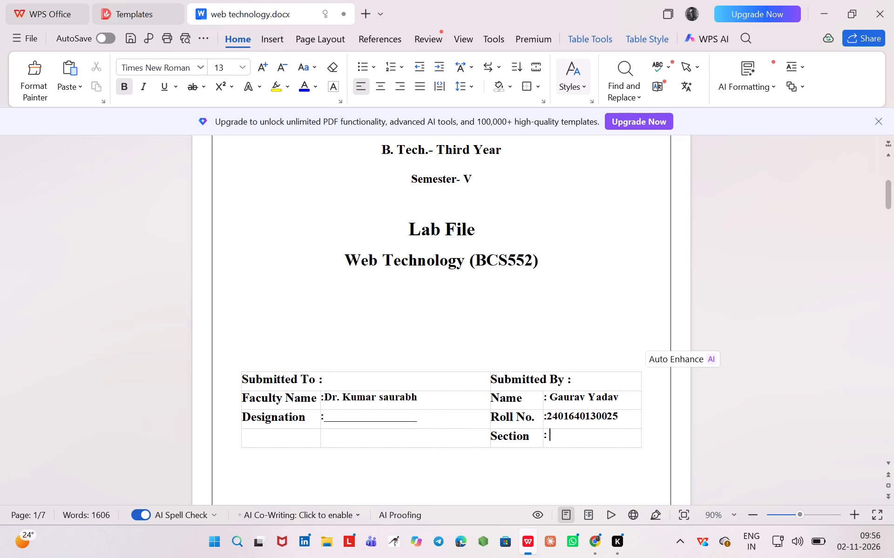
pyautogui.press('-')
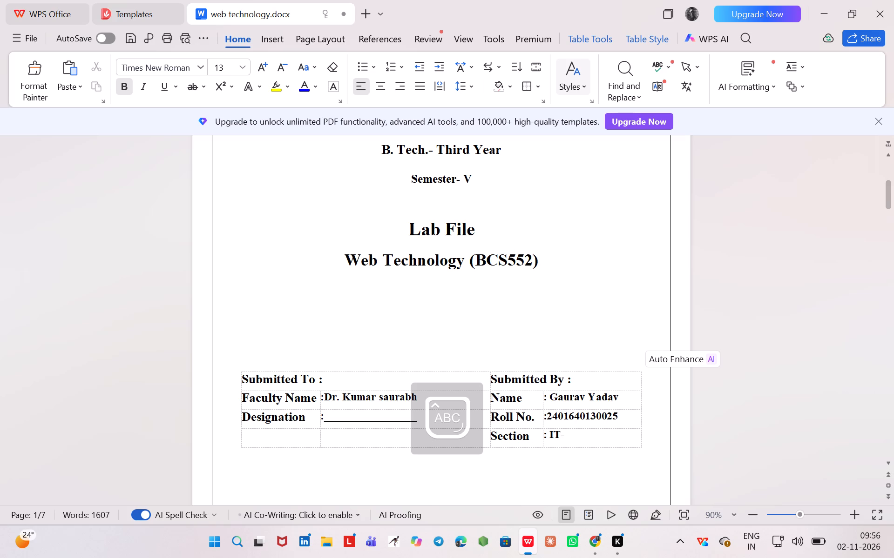
# Complete the Section entry as IT-III and add a space after the colon in the Roll No. entry.
pyautogui.write('III')
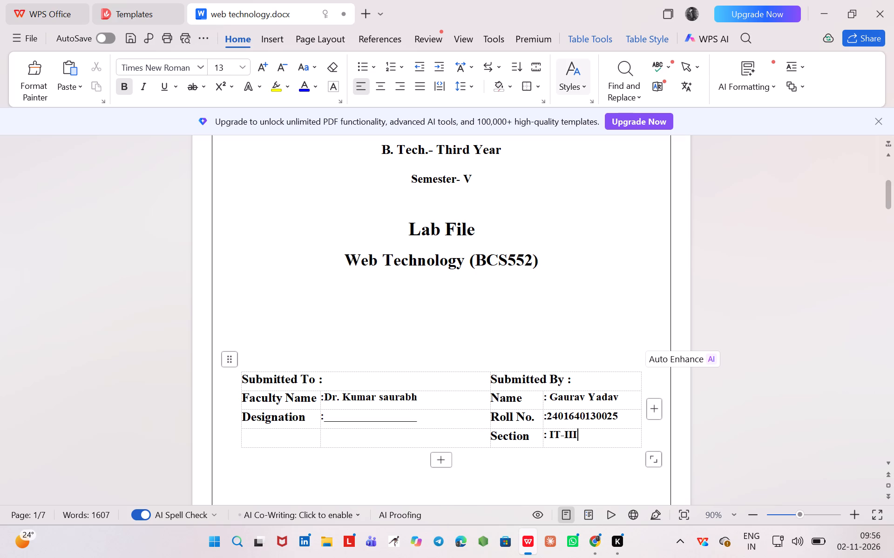
pyautogui.click(547, 416)
pyautogui.press('space')
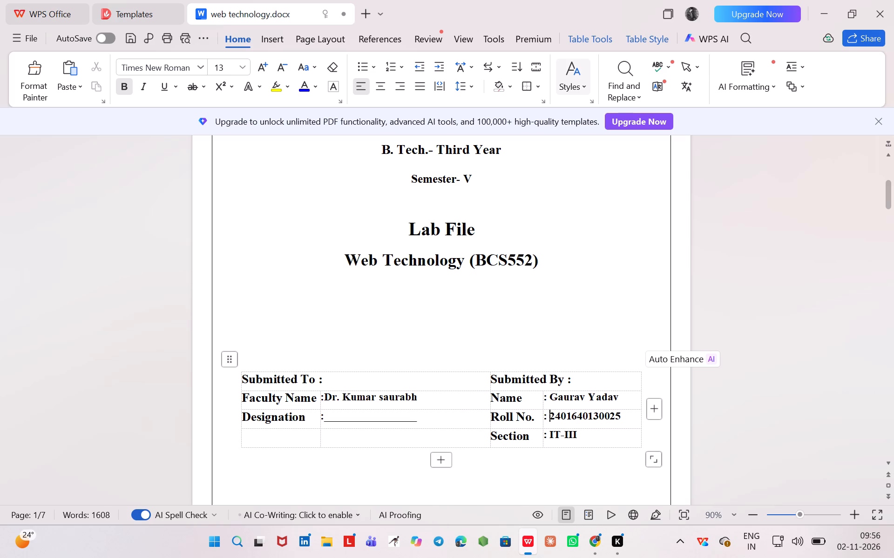
# Enter Associate Professor as the faculty member's designation in the Submitted To table, with a space after the colon.
pyautogui.click(379, 434)
pyautogui.click(354, 417)
pyautogui.click(354, 417)
pyautogui.click(325, 417)
pyautogui.press('space')
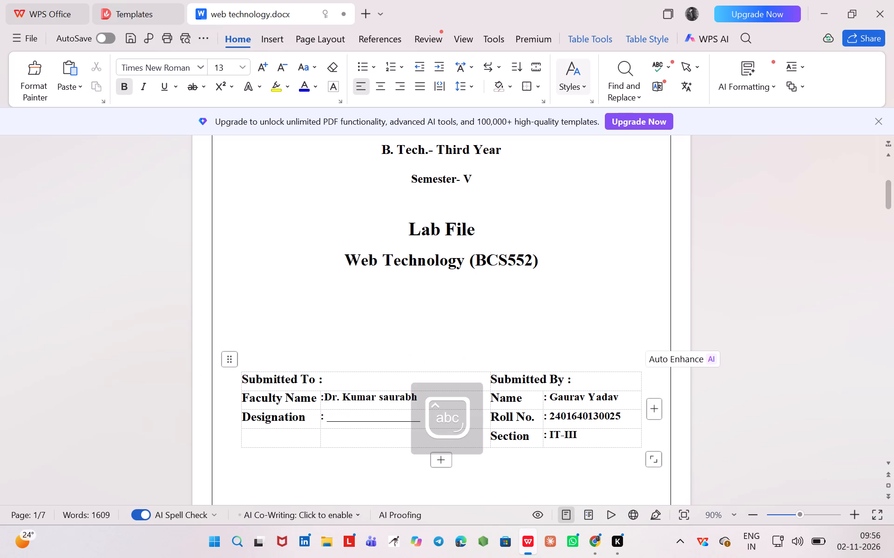
pyautogui.press('BackSpace')
pyautogui.write('sso')
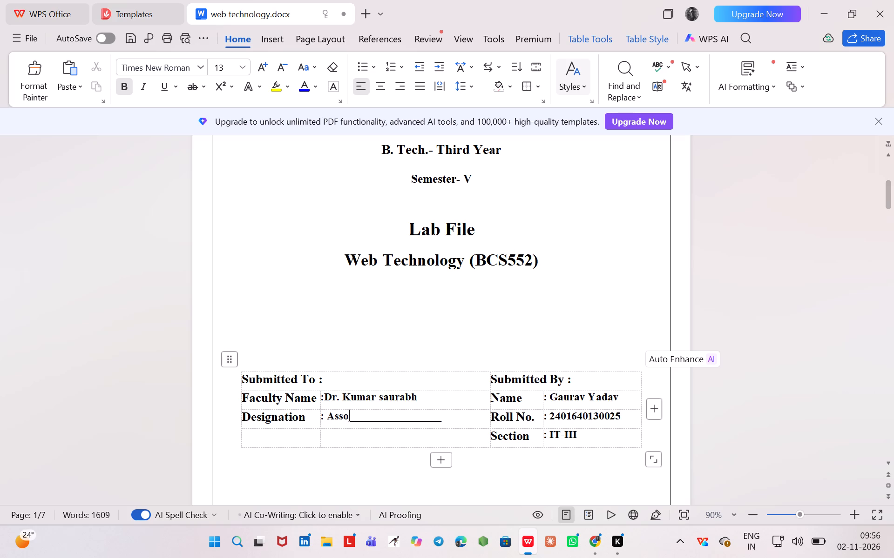
pyautogui.write('co')
pyautogui.press('BackSpace')
pyautogui.write('iate')
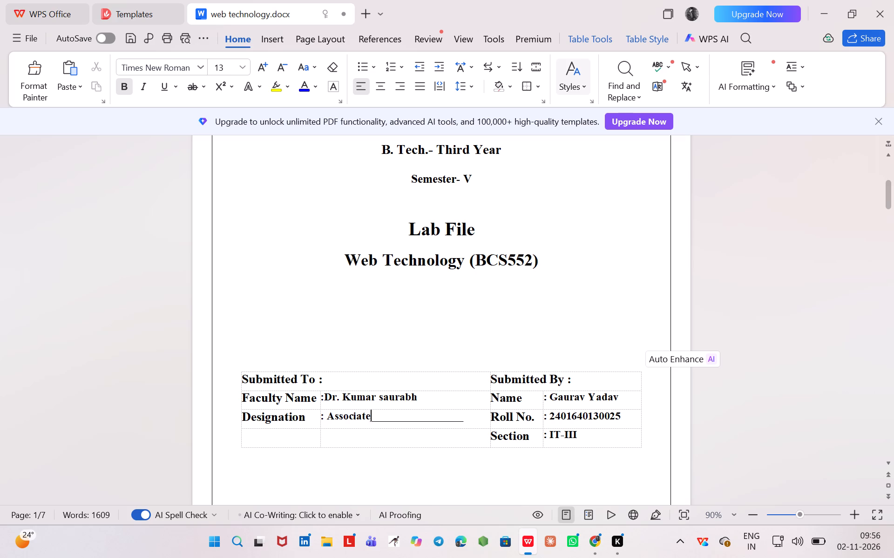
pyautogui.press('BackSpace')
pyautogui.press('BackSpace')
pyautogui.write('te')
pyautogui.press('space')
pyautogui.write('rof')
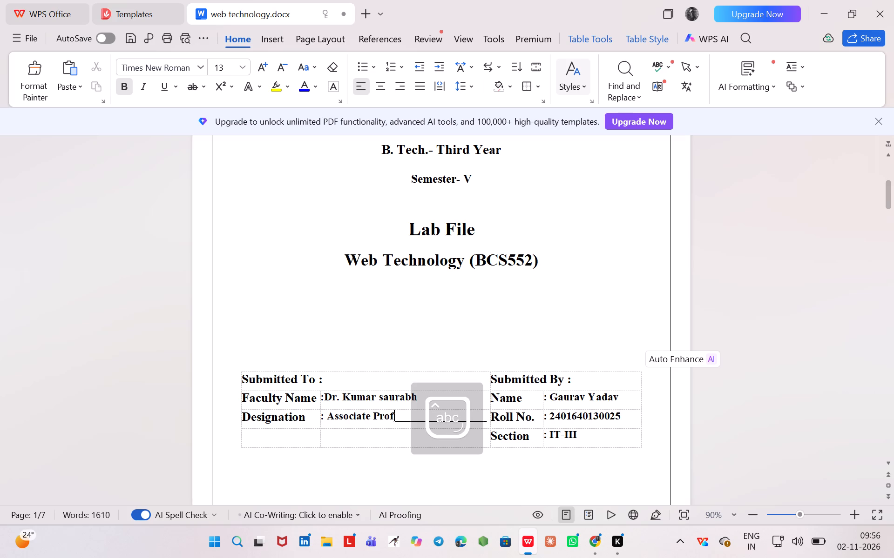
pyautogui.press('e')
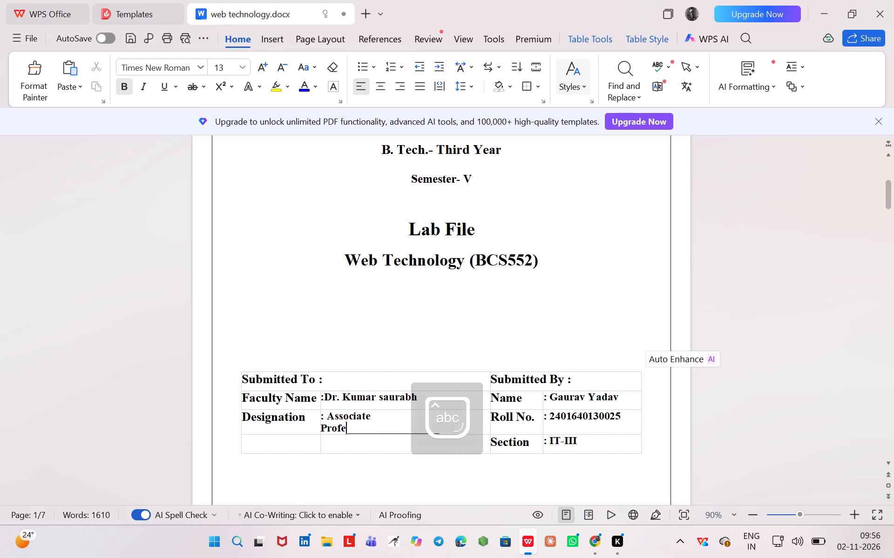
pyautogui.write('ssor')
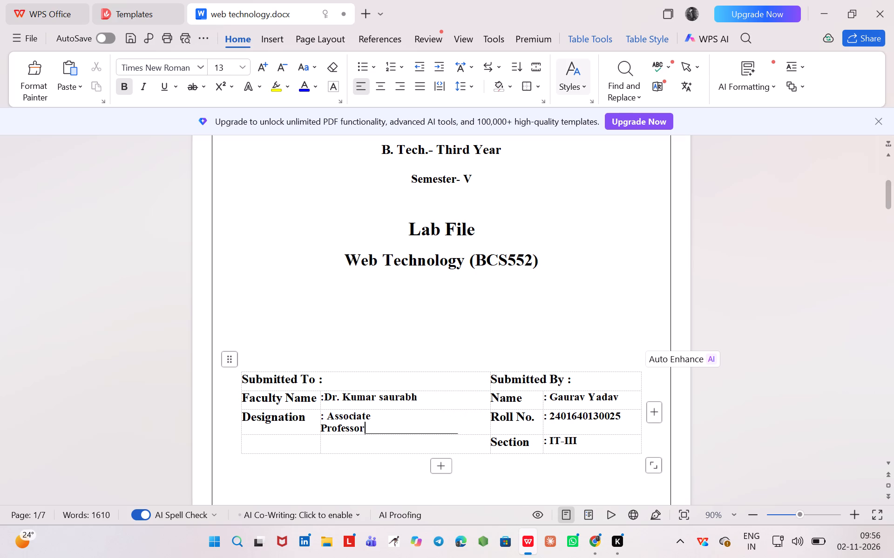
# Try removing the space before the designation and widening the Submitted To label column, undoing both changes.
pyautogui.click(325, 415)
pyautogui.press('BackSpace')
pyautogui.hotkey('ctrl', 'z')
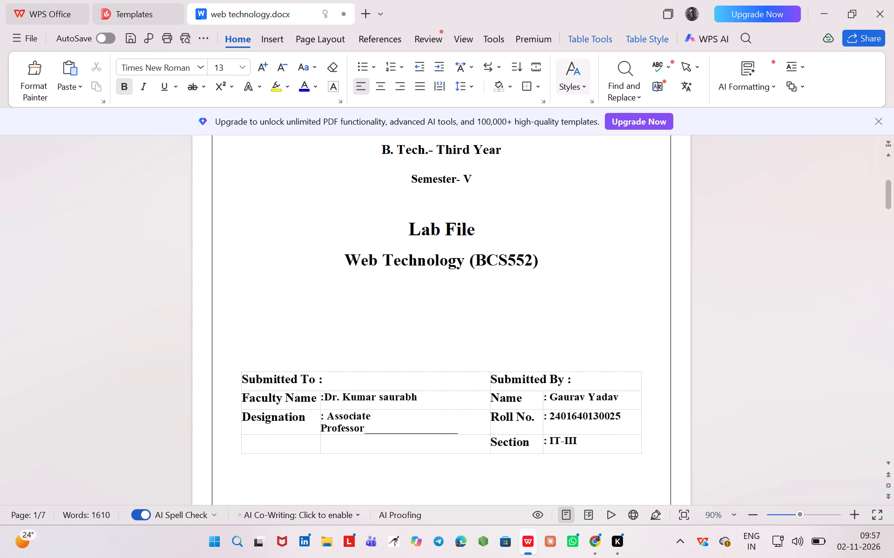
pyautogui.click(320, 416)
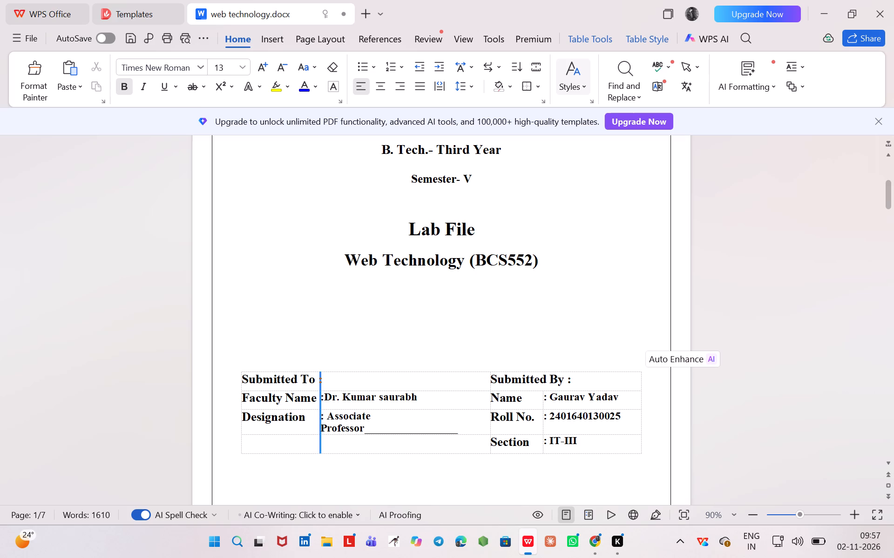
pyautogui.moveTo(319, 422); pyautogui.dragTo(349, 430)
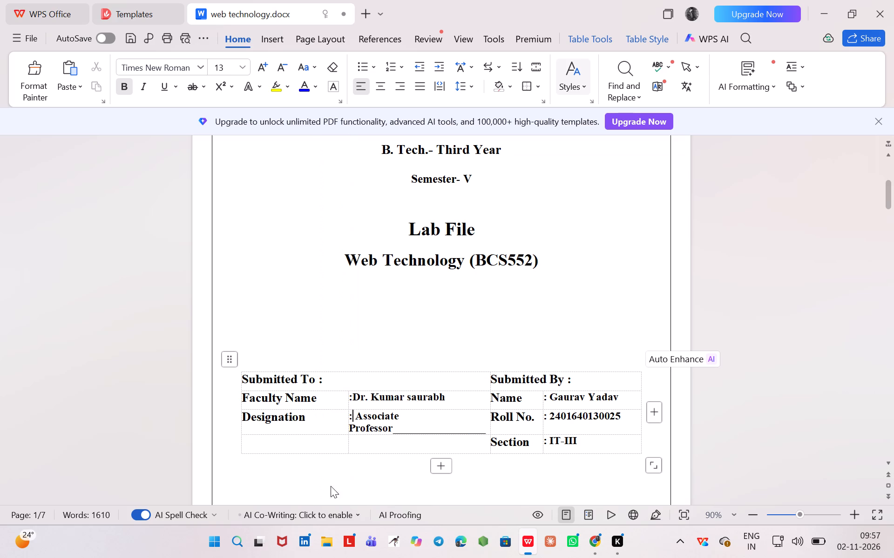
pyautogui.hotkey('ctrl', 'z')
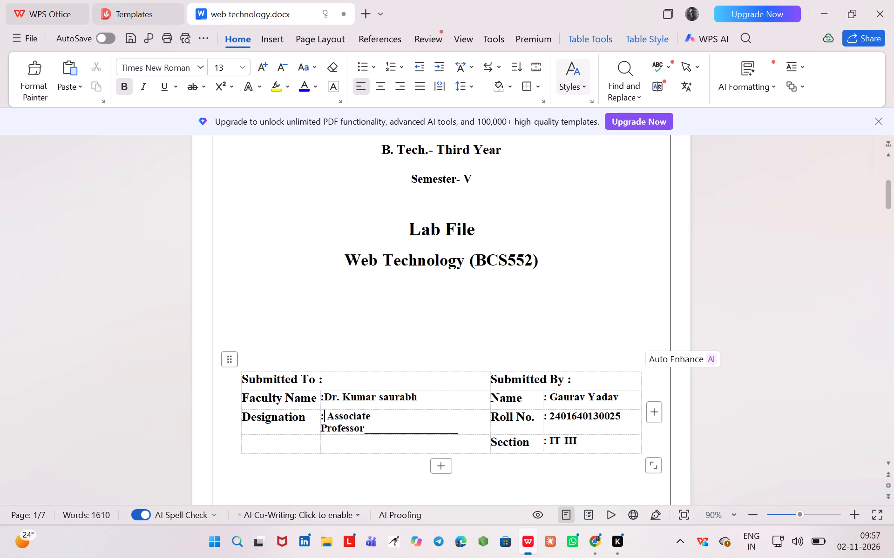
# Delete the leftover underscore line after Associate Professor in the Designation cell.
pyautogui.moveTo(472, 433); pyautogui.dragTo(463, 438)
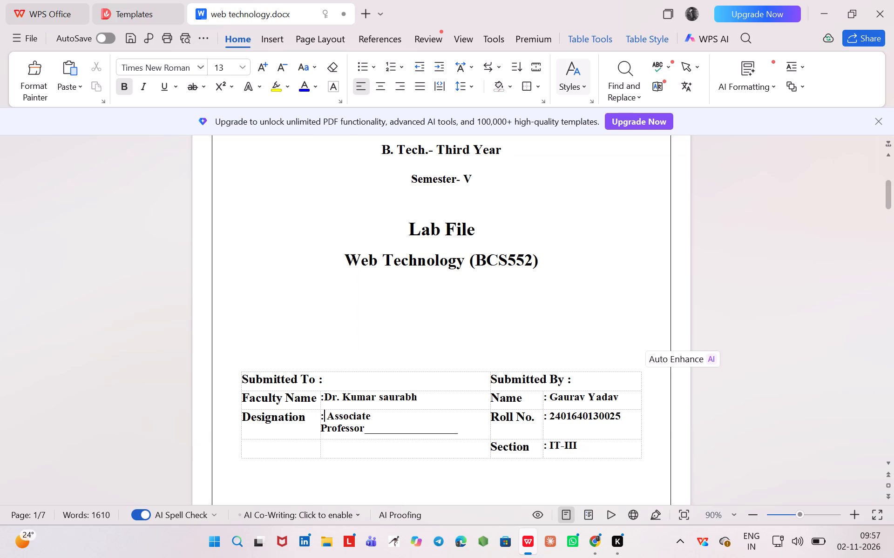
pyautogui.moveTo(462, 432); pyautogui.dragTo(359, 444)
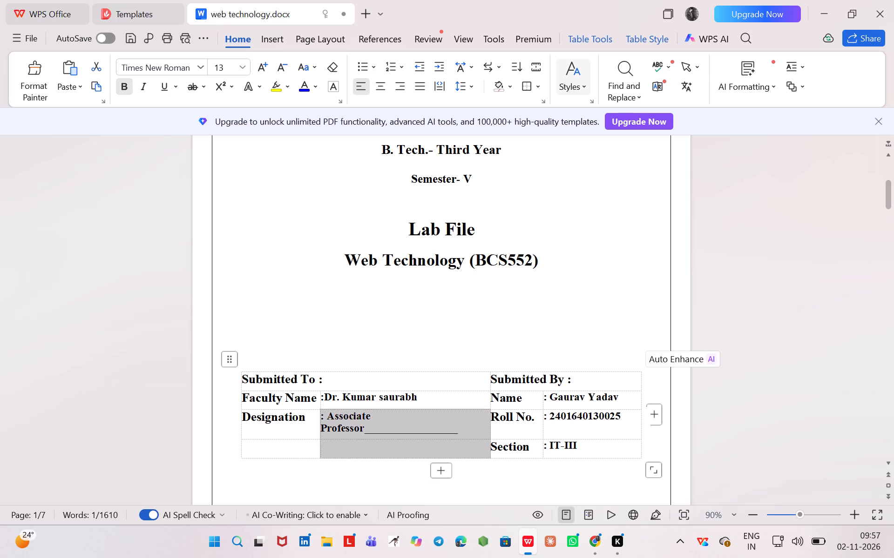
pyautogui.moveTo(359, 444); pyautogui.dragTo(362, 427)
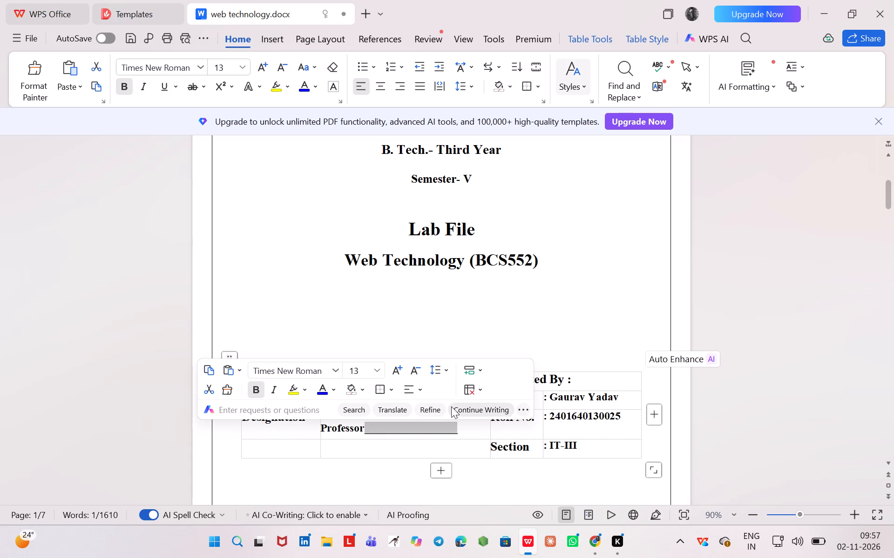
pyautogui.press('BackSpace')
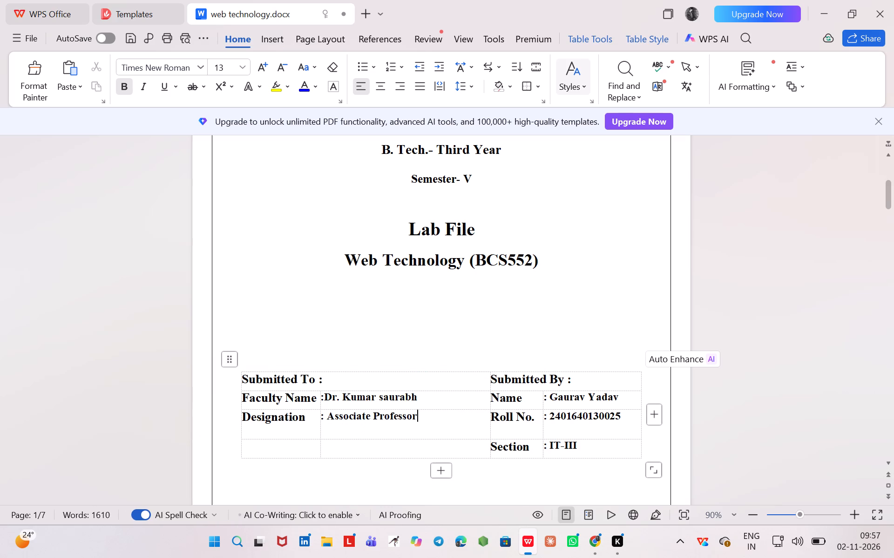
# Reduce the Designation row's height so it fits a single line of text like the rows around it.
pyautogui.moveTo(458, 439); pyautogui.dragTo(457, 438)
pyautogui.moveTo(457, 438); pyautogui.dragTo(462, 429)
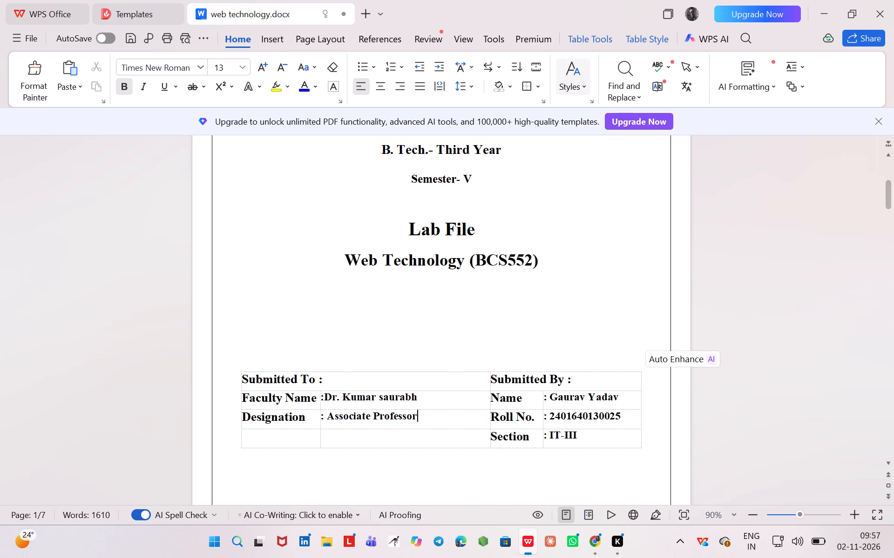
pyautogui.click(388, 485)
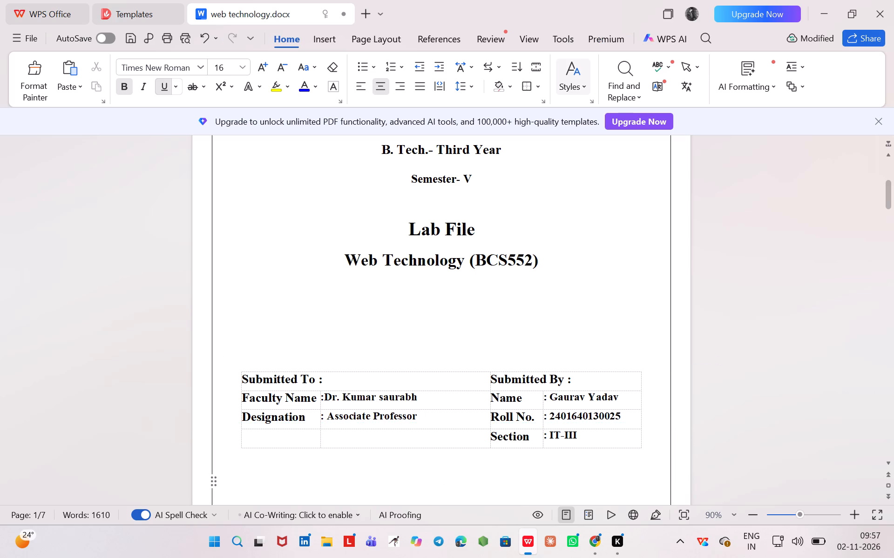
# Review the completed details table on the cover page and the Table of Contents page below it.
pyautogui.scroll(-4, 450, 442)
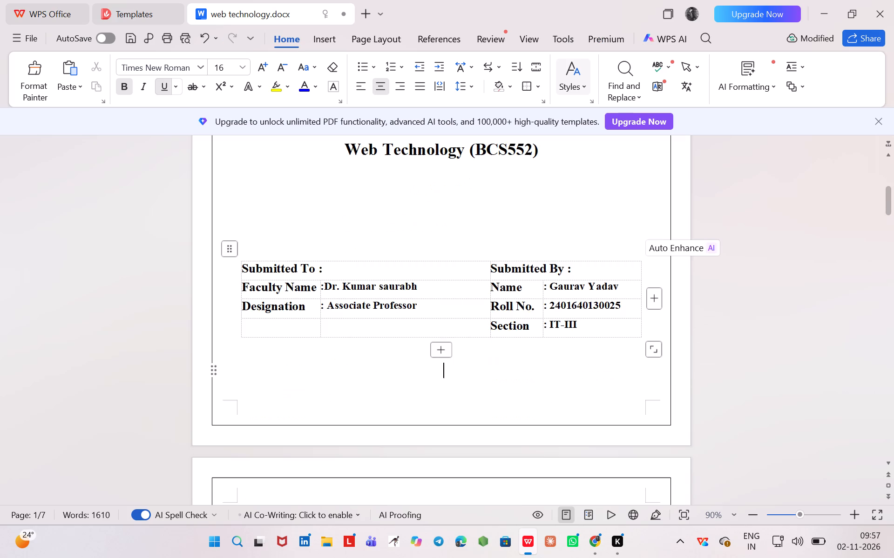
pyautogui.scroll(-1, 452, 438)
pyautogui.scroll(1, 453, 438)
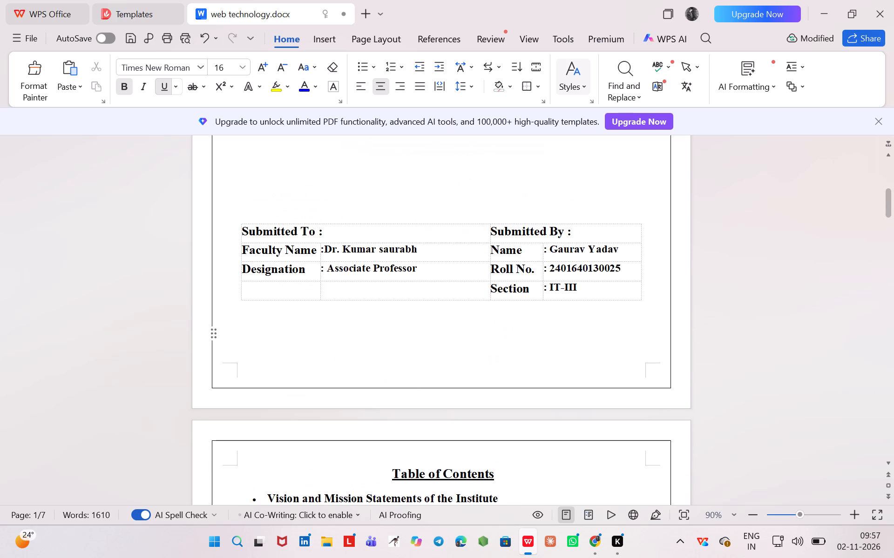
pyautogui.scroll(-5, 513, 329)
pyautogui.scroll(-2, 373, 372)
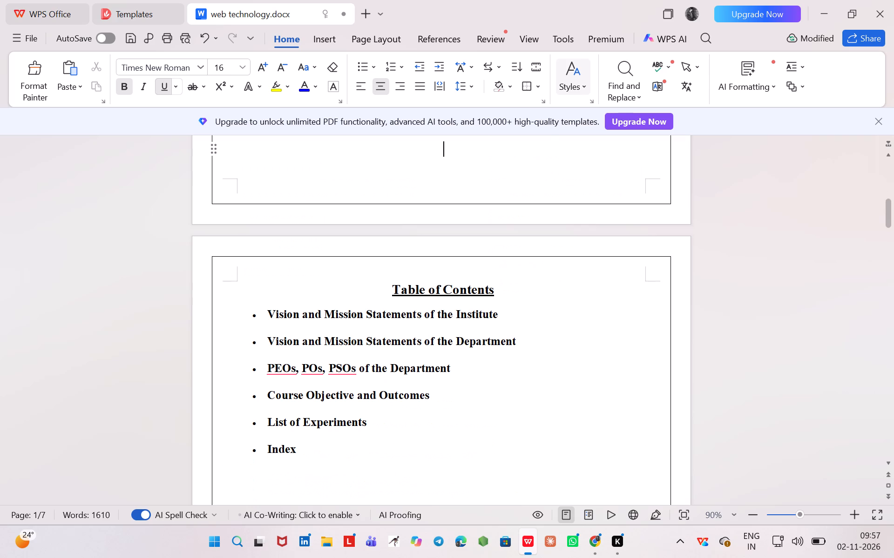
pyautogui.scroll(-12, 377, 376)
pyautogui.scroll(2, 379, 377)
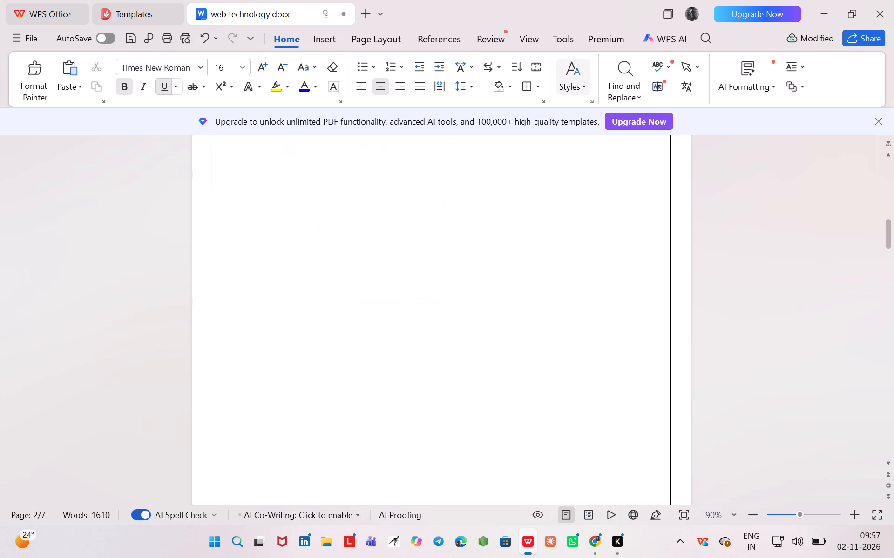
pyautogui.scroll(17, 379, 377)
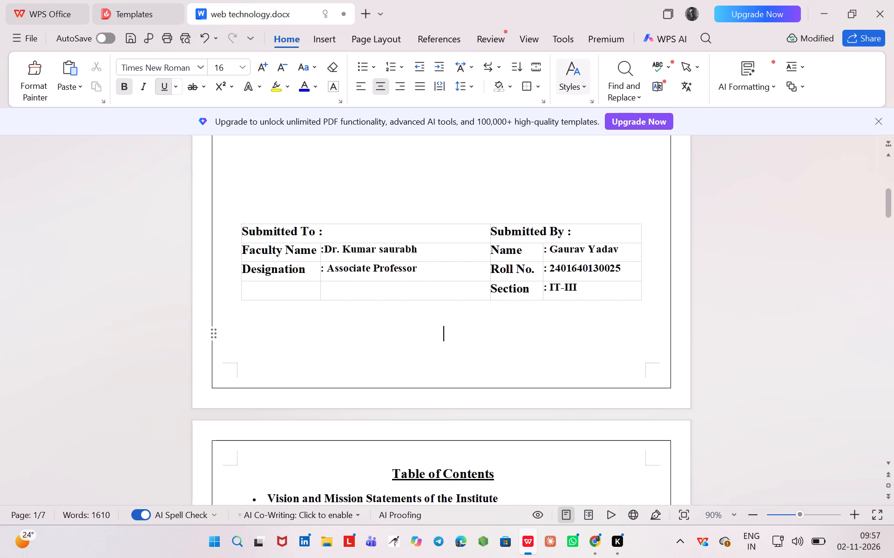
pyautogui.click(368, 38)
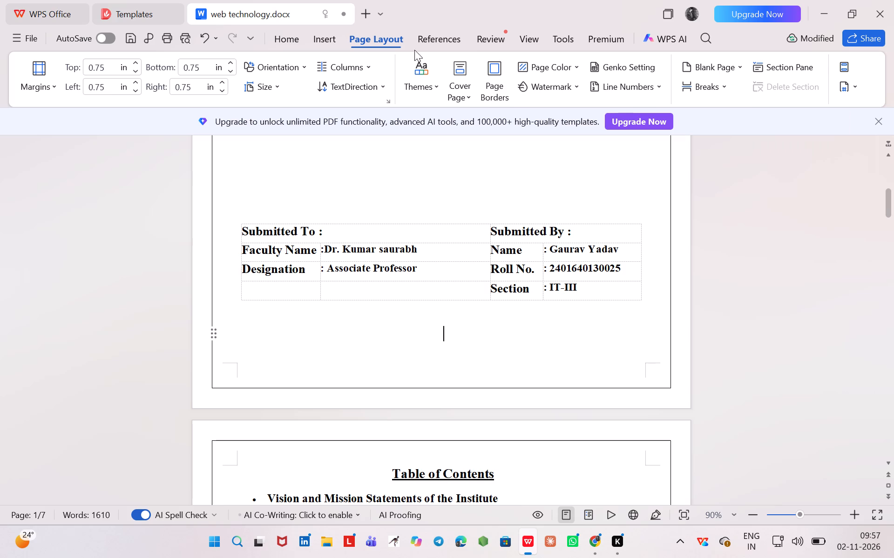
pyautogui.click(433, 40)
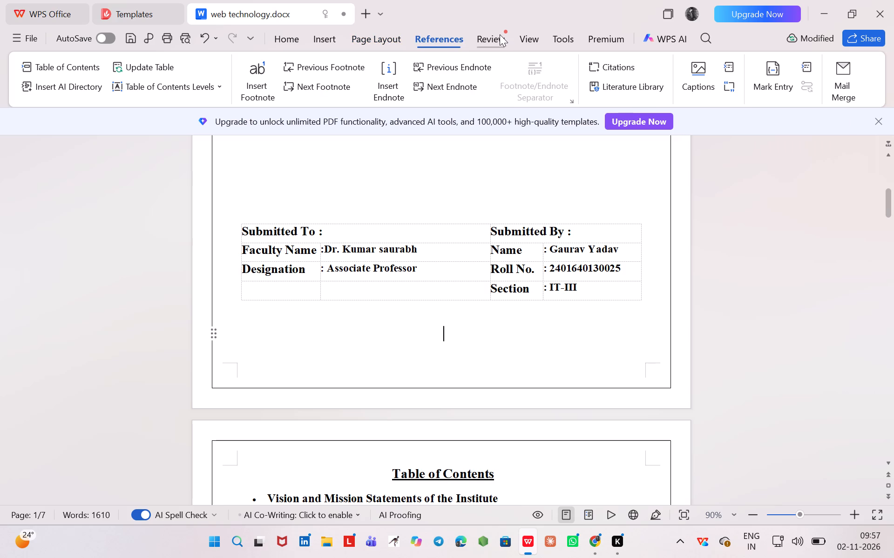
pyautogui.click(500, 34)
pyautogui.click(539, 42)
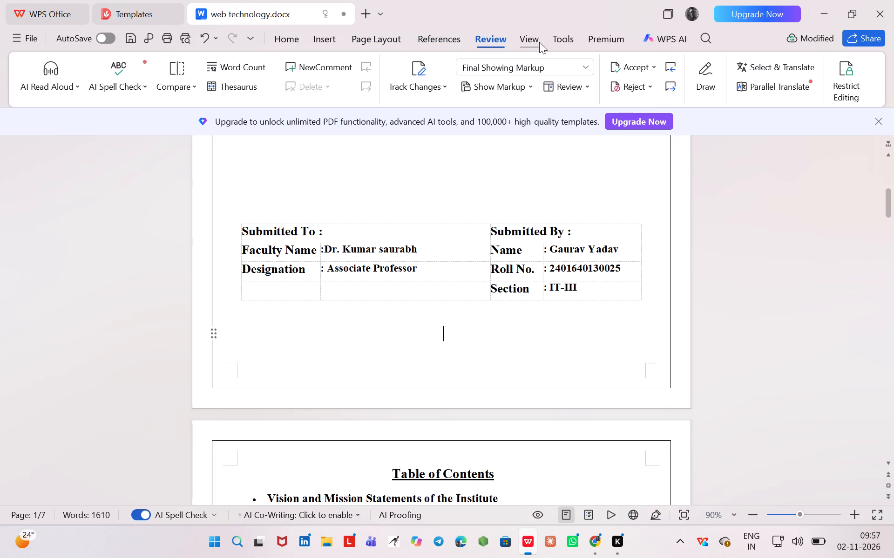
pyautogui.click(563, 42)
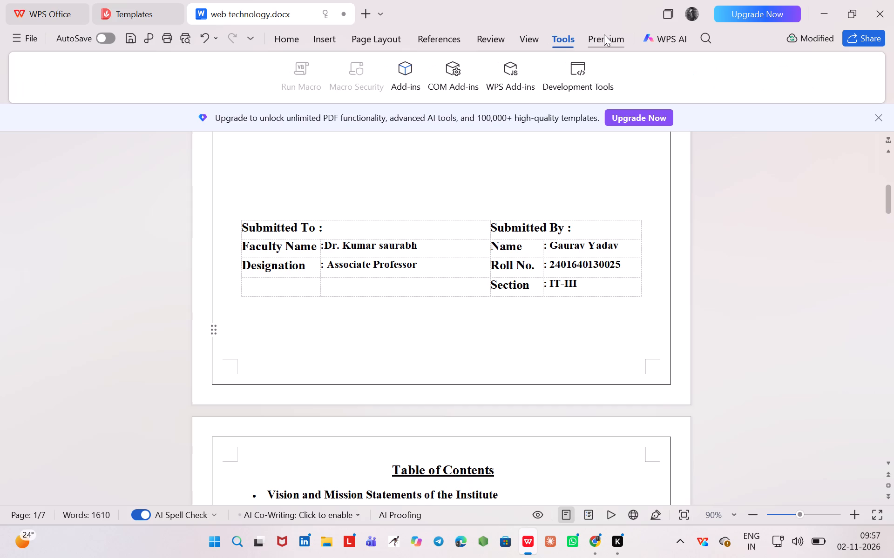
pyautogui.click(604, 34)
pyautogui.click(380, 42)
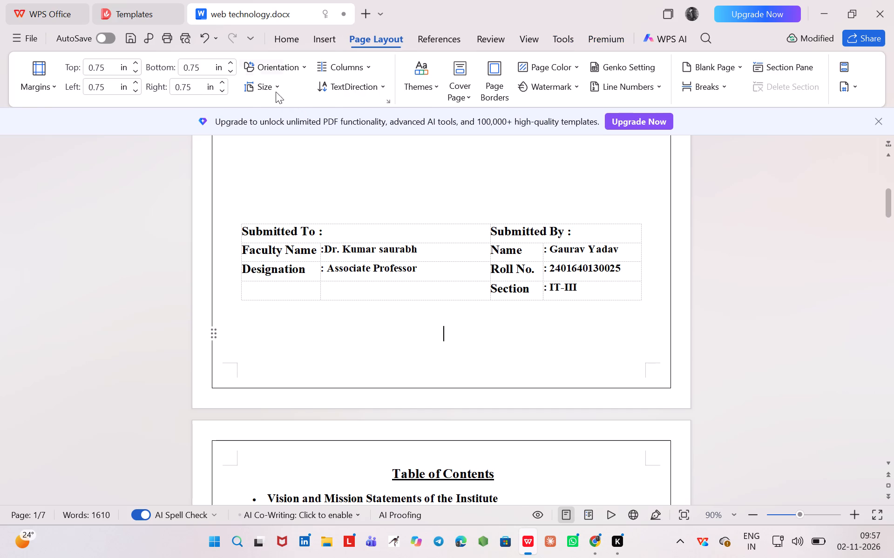
# Open the cover page footer and enter the text "Department of Information Technology" in it.
pyautogui.click(322, 39)
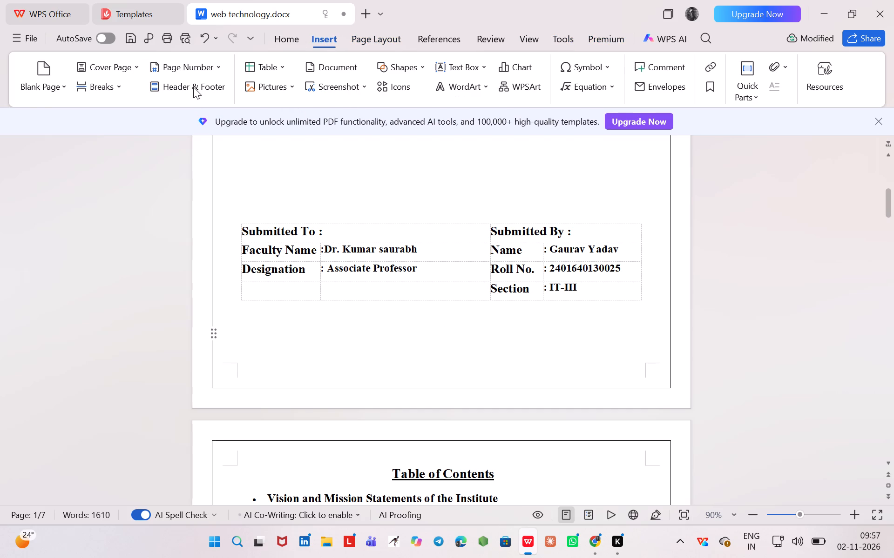
pyautogui.click(193, 87)
pyautogui.scroll(-9, 332, 242)
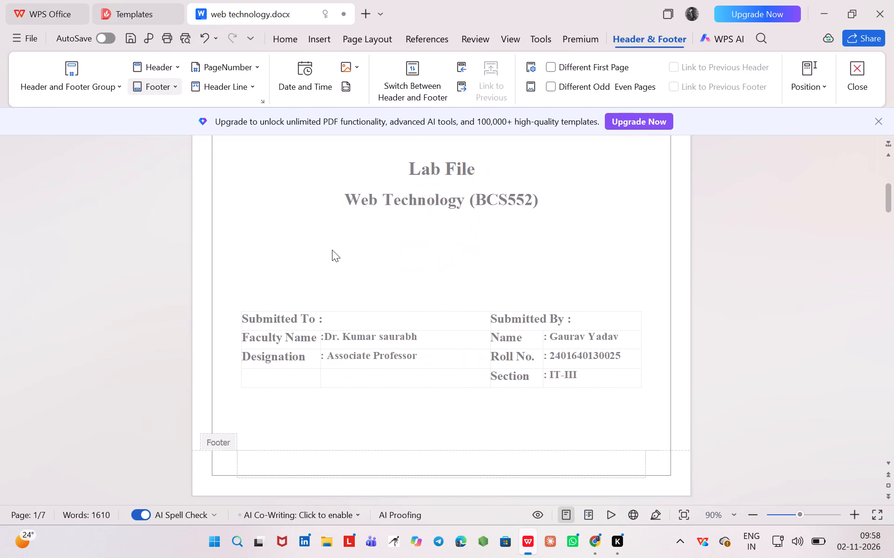
pyautogui.scroll(-2, 299, 318)
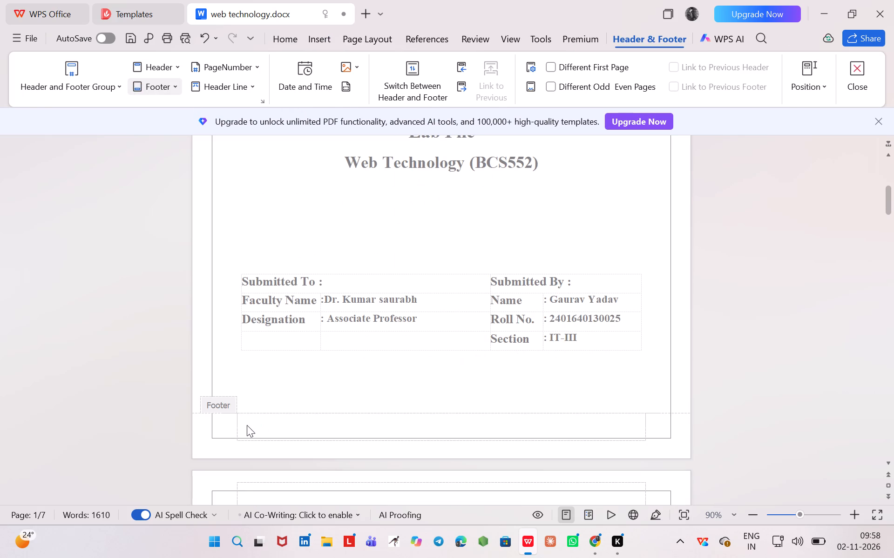
pyautogui.click(251, 424)
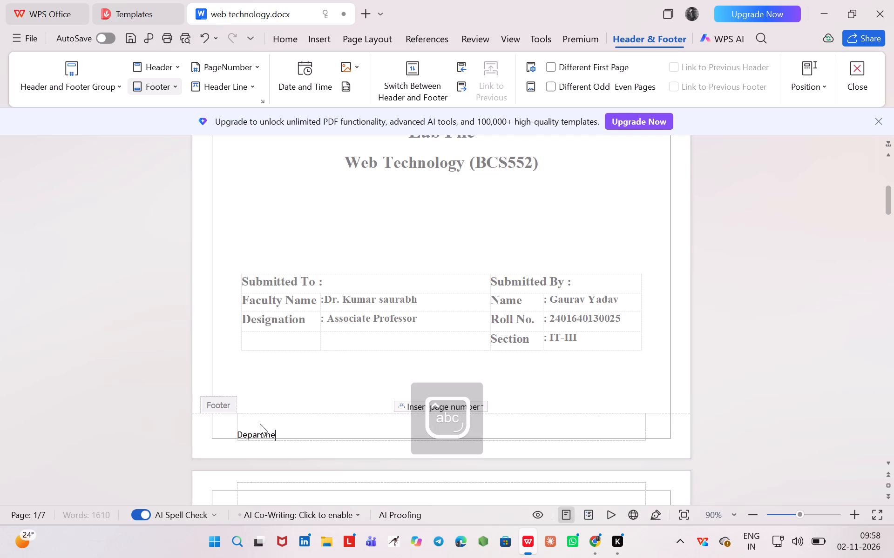
pyautogui.press('o')
pyautogui.press('BackSpace')
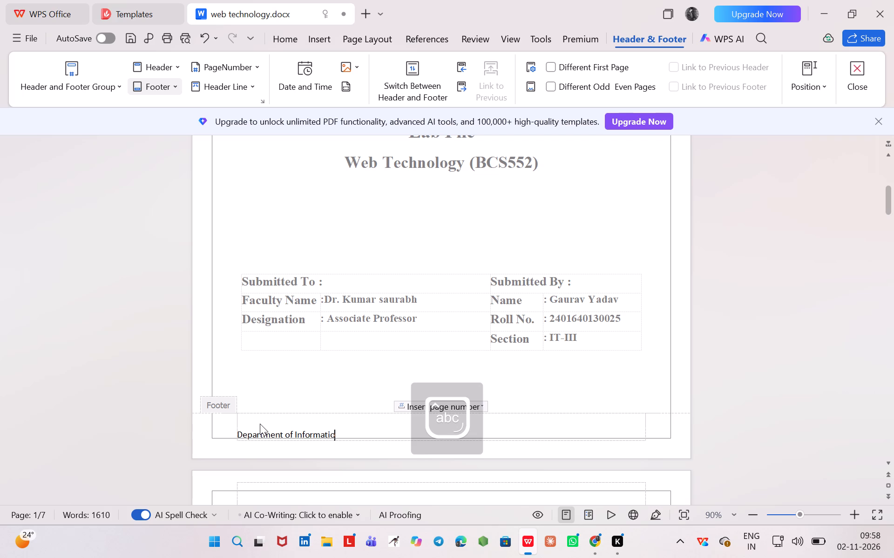
pyautogui.write('echnology')
pyautogui.press('space')
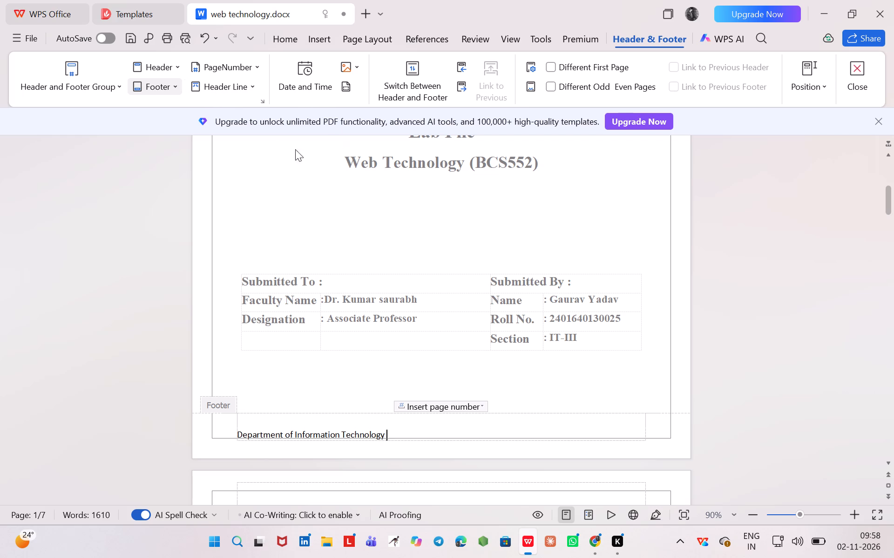
# Add page numbers with the Footer right preset and close header and footer editing.
pyautogui.click(258, 66)
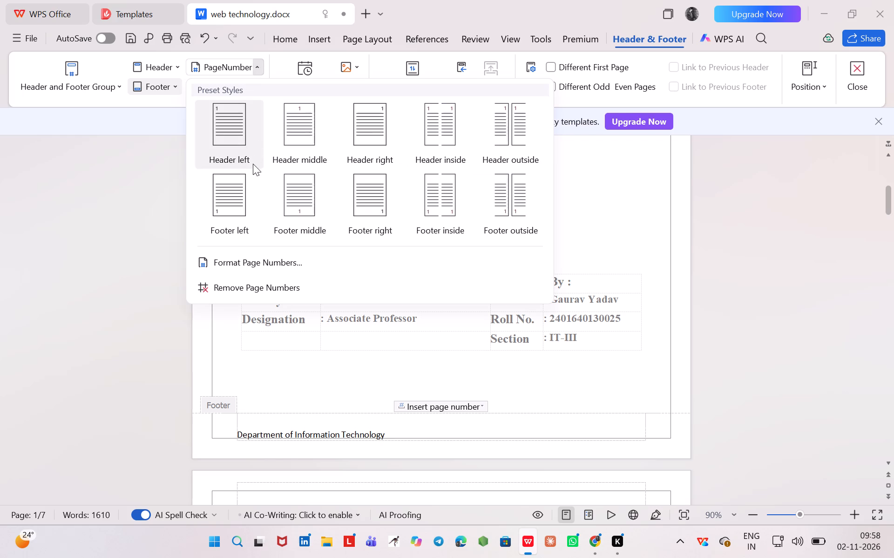
pyautogui.click(365, 209)
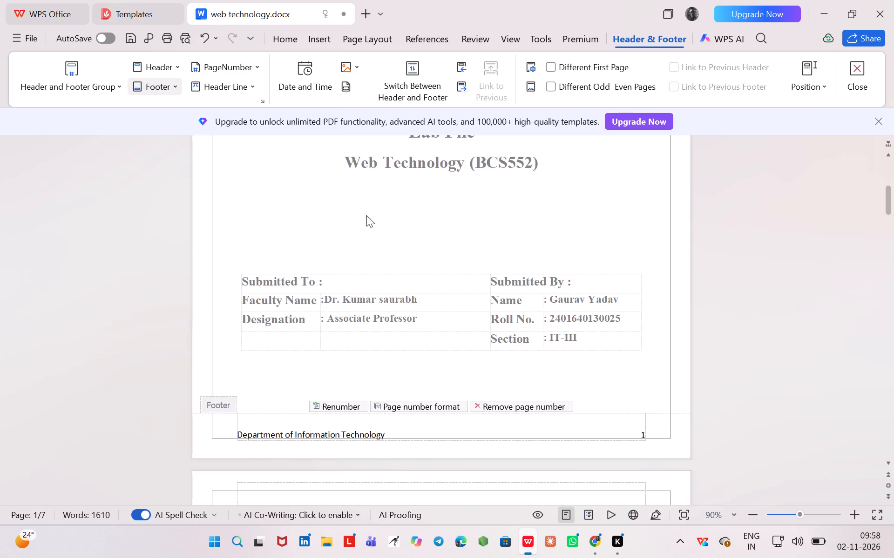
pyautogui.click(821, 430)
pyautogui.click(856, 76)
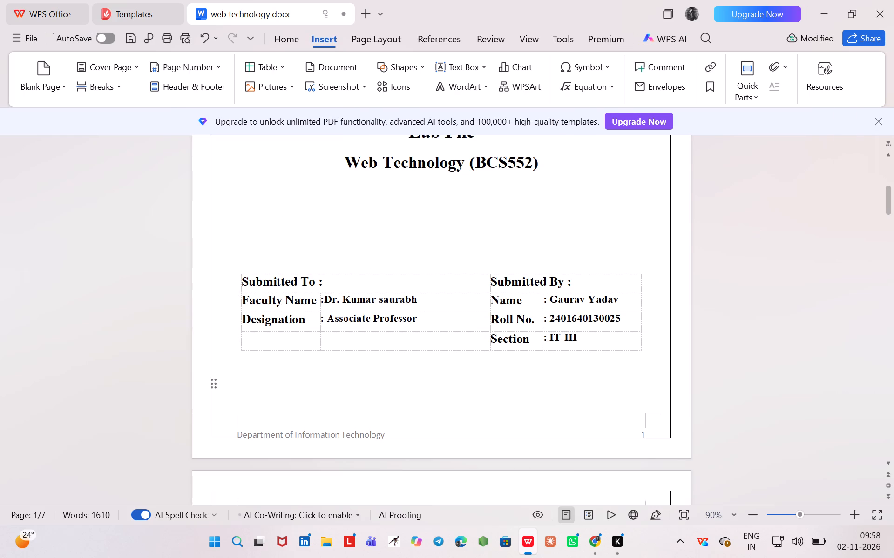
# Check how the footer text and page numbers sit against the page border on the first pages.
pyautogui.scroll(2, 759, 340)
pyautogui.scroll(-6, 759, 340)
pyautogui.scroll(-18, 759, 338)
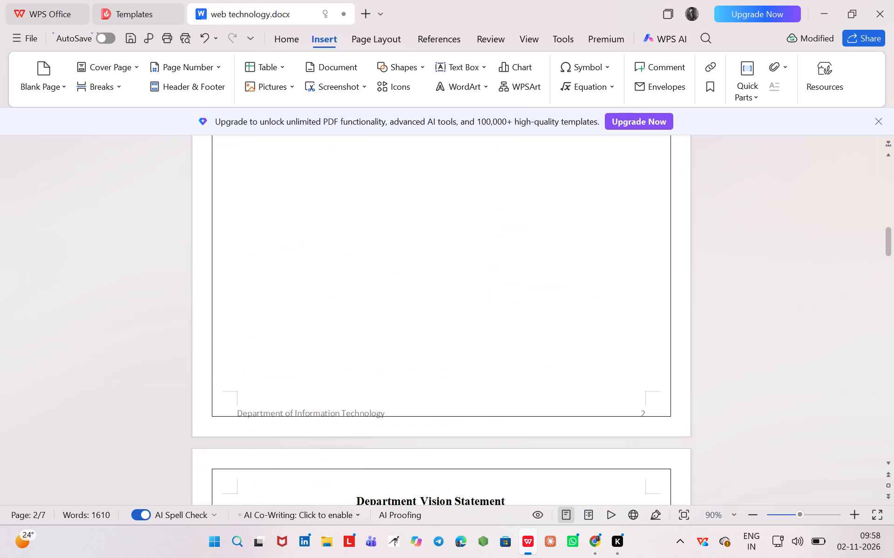
pyautogui.scroll(-5, 759, 338)
pyautogui.scroll(4, 760, 336)
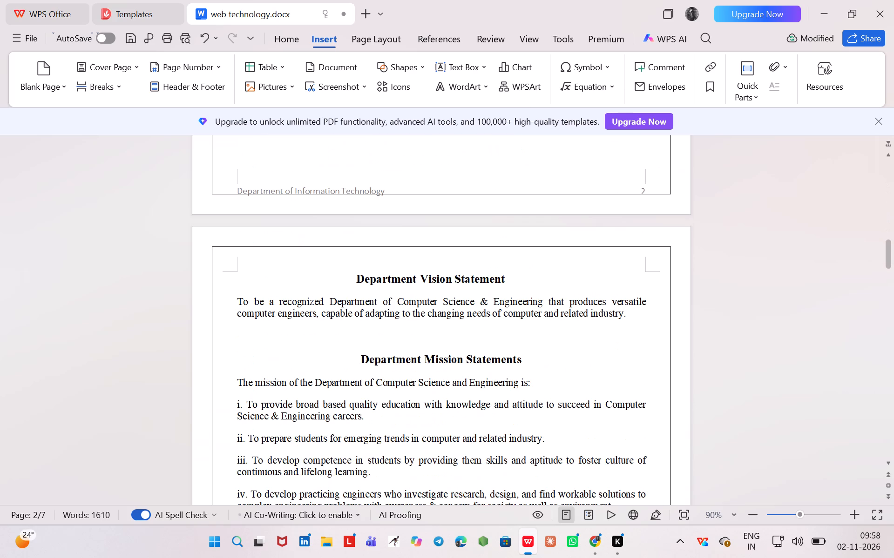
pyautogui.scroll(20, 760, 336)
pyautogui.scroll(3, 760, 336)
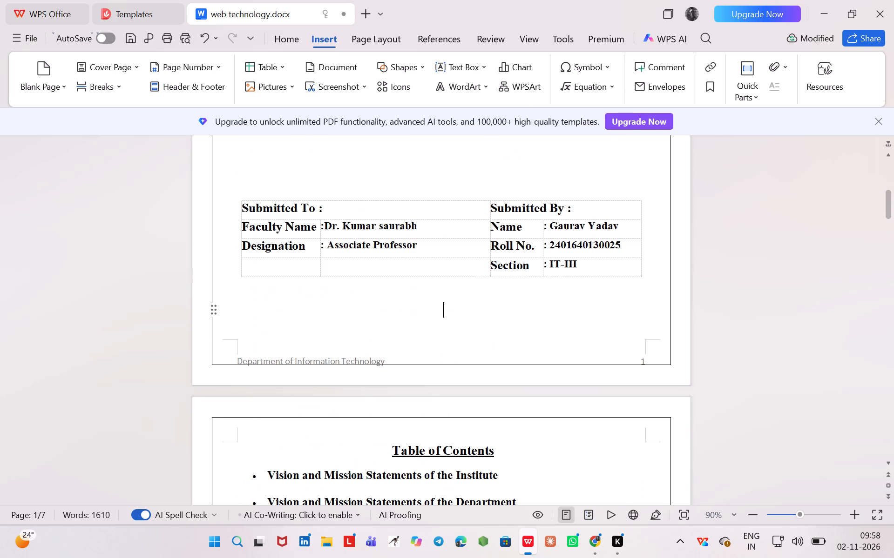
# Reopen the cover page footer and insert a blank line below its text to raise it above the page border.
pyautogui.click(194, 92)
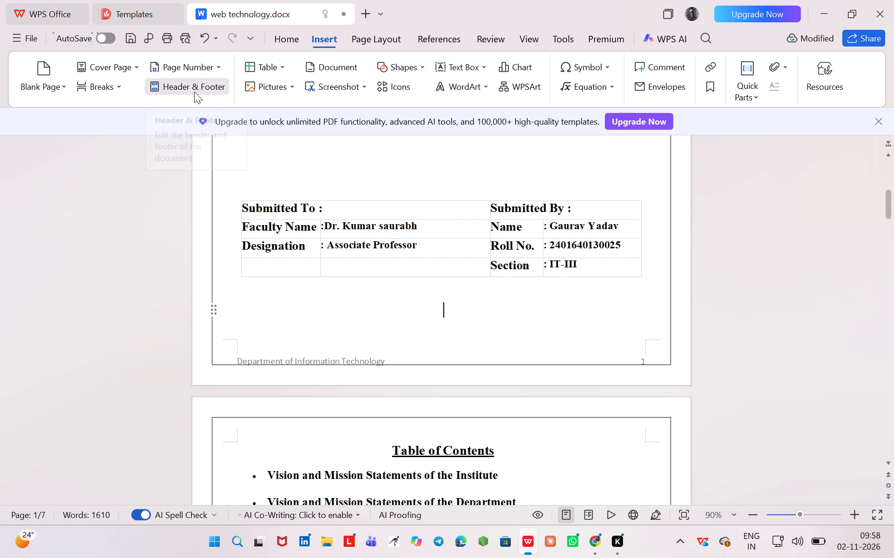
pyautogui.scroll(3, 378, 294)
pyautogui.scroll(-4, 363, 292)
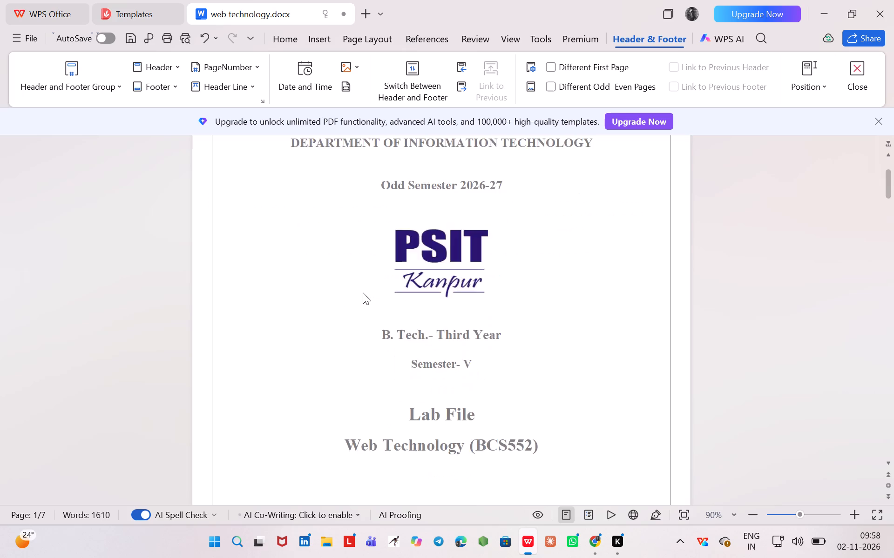
pyautogui.scroll(-11, 363, 292)
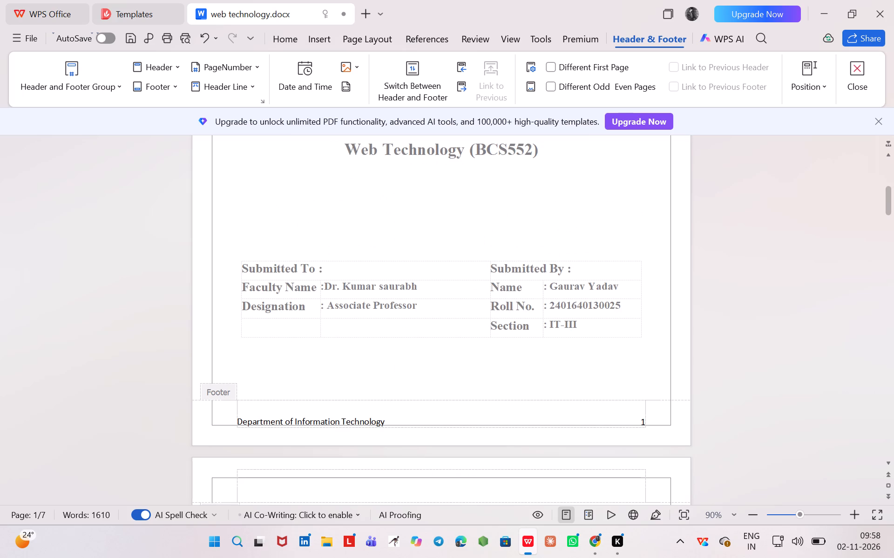
pyautogui.click(236, 419)
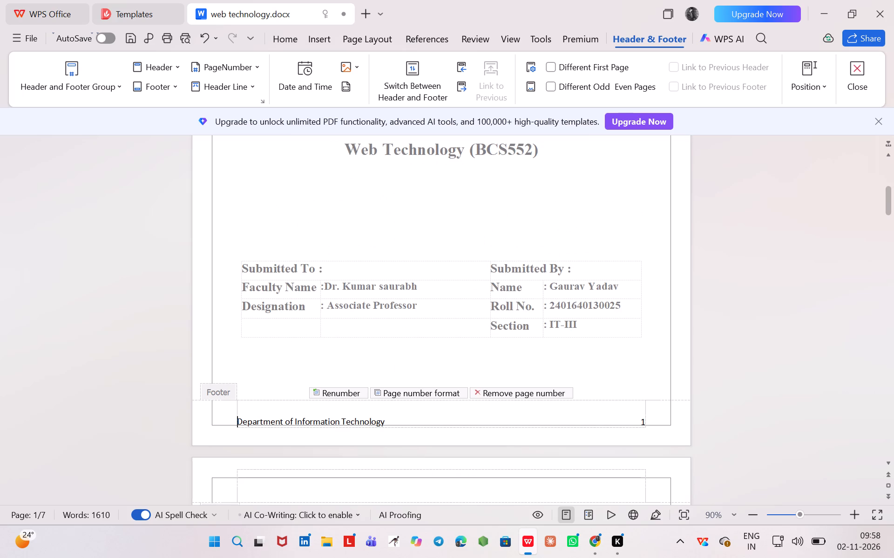
pyautogui.press('BackSpace')
pyautogui.press('BackSpace')
pyautogui.moveTo(214, 393); pyautogui.dragTo(213, 400)
pyautogui.moveTo(213, 400); pyautogui.dragTo(213, 402)
pyautogui.moveTo(239, 422); pyautogui.dragTo(240, 426)
pyautogui.click(307, 432)
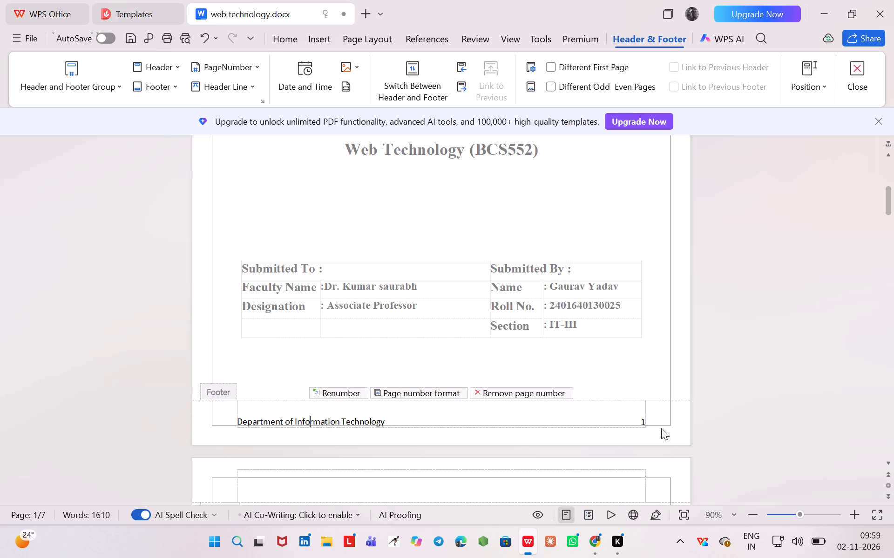
pyautogui.click(661, 423)
pyautogui.click(442, 425)
pyautogui.press('Return')
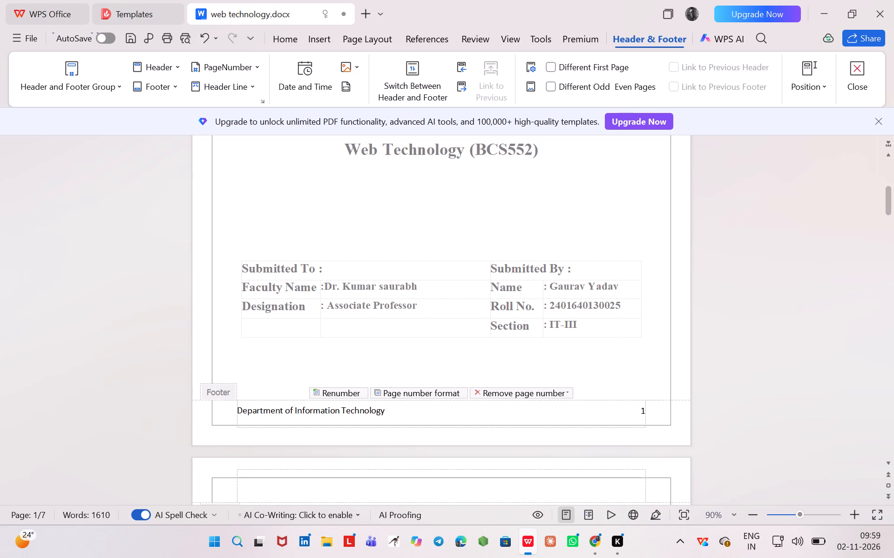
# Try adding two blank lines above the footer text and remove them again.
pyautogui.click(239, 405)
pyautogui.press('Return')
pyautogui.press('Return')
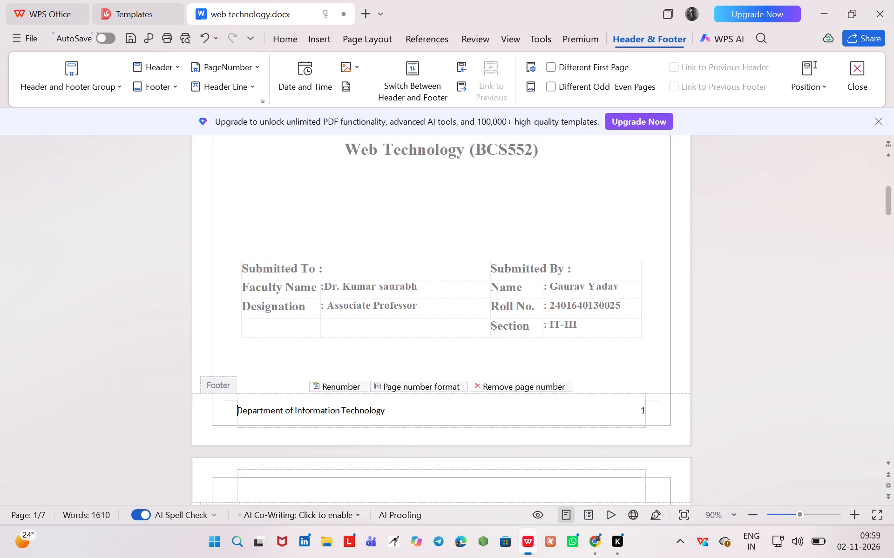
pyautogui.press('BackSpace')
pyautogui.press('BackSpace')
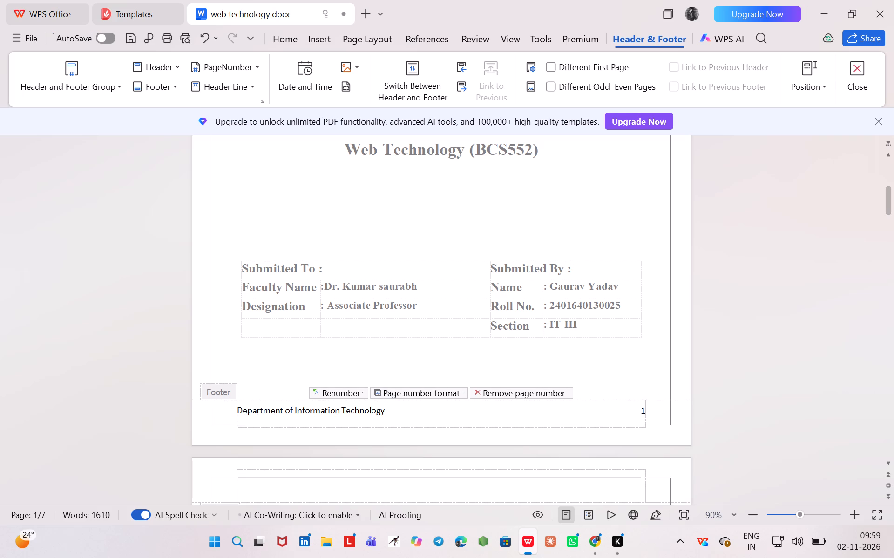
# Remove and reinsert the blank line below the footer text, and close header and footer editing.
pyautogui.click(335, 420)
pyautogui.press('BackSpace')
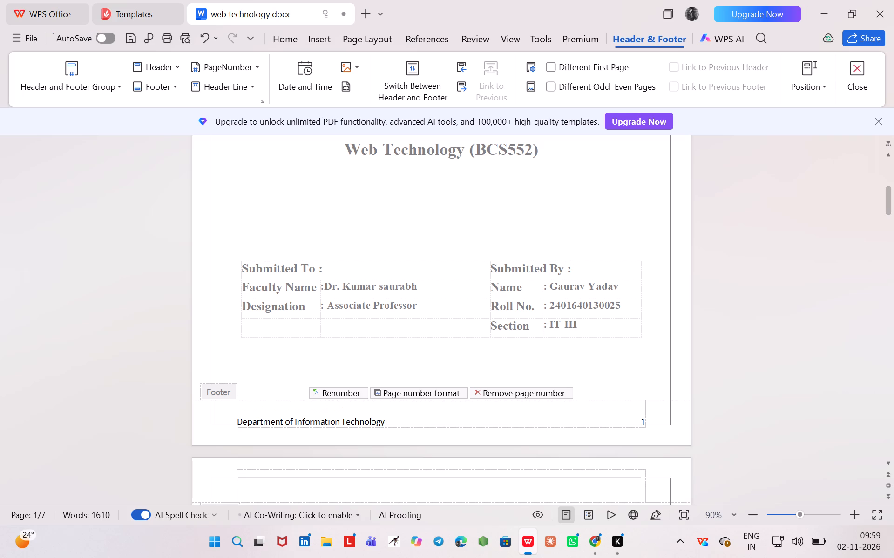
pyautogui.press('Return')
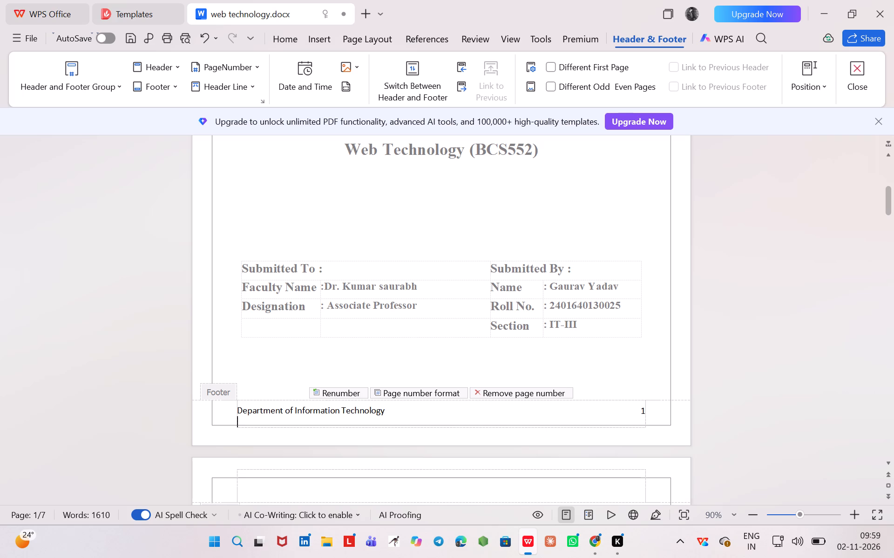
pyautogui.click(860, 59)
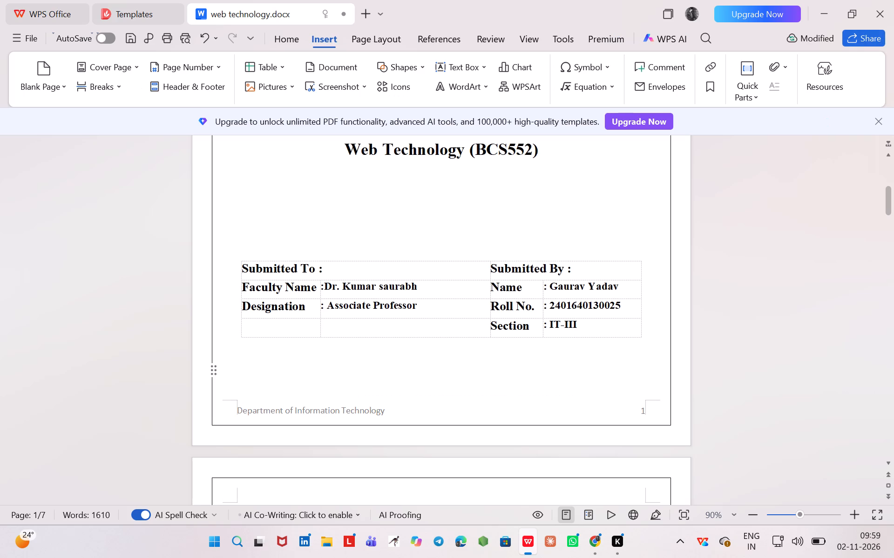
# Review the raised footer on the cover page and the Table of Contents page.
pyautogui.scroll(-20, 825, 246)
pyautogui.scroll(-5, 825, 246)
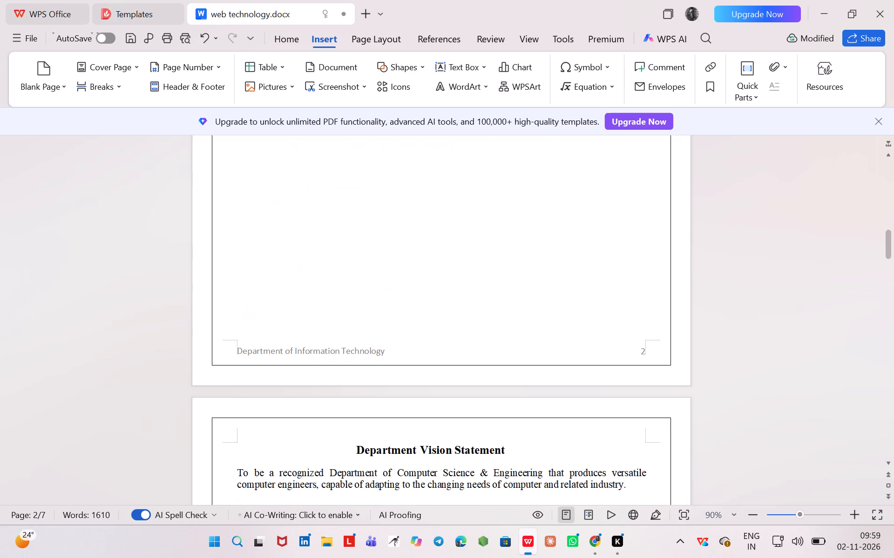
pyautogui.scroll(14, 797, 266)
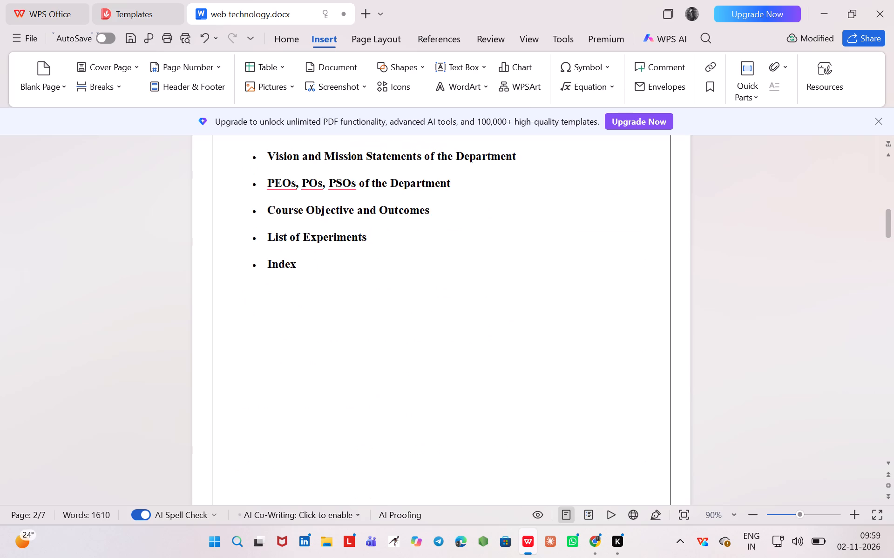
pyautogui.scroll(3, 513, 324)
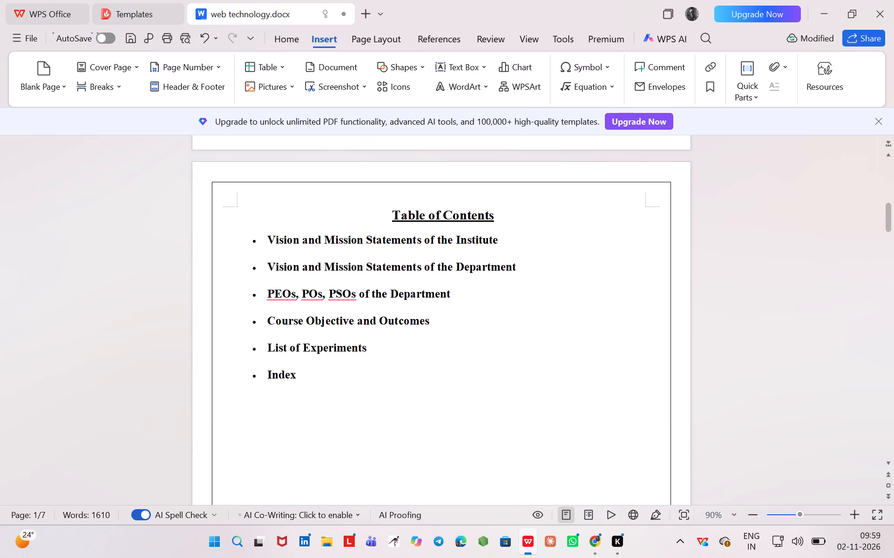
pyautogui.scroll(5, 499, 339)
pyautogui.scroll(-4, 501, 327)
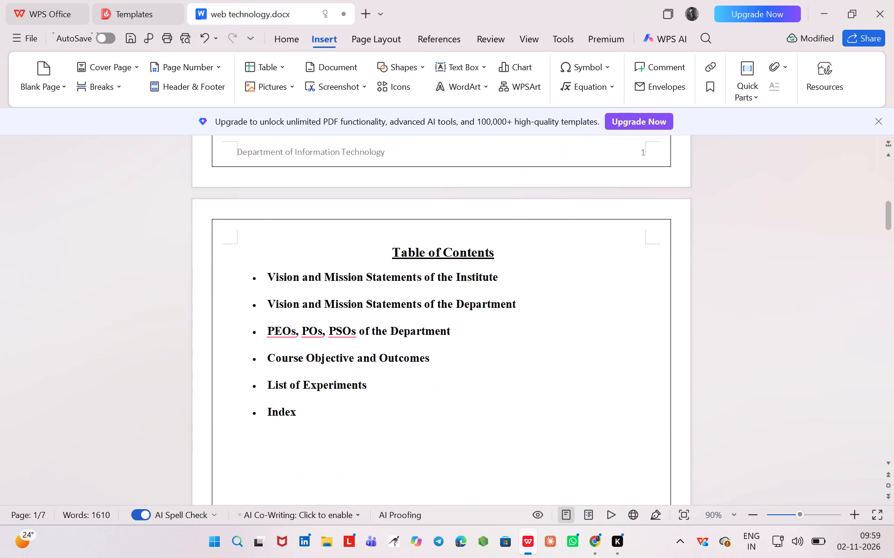
# Replace "Computer Science" with "Information Technology" in the Department Vision Statement paragraph on page 3.
pyautogui.scroll(-2, 498, 324)
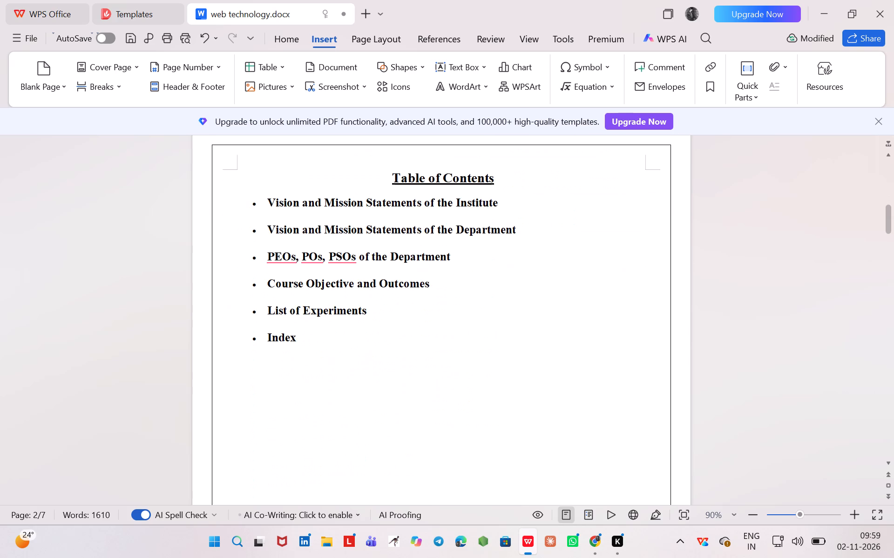
pyautogui.scroll(-15, 498, 323)
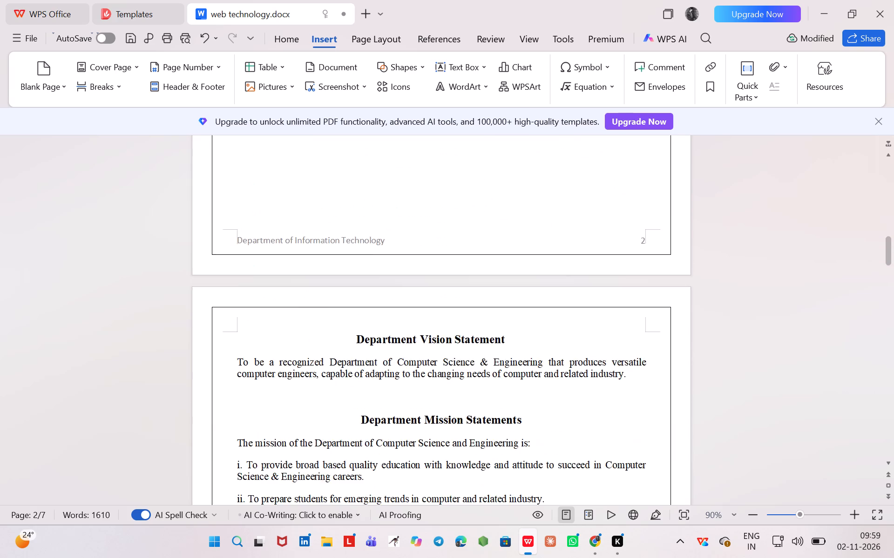
pyautogui.scroll(-1, 503, 322)
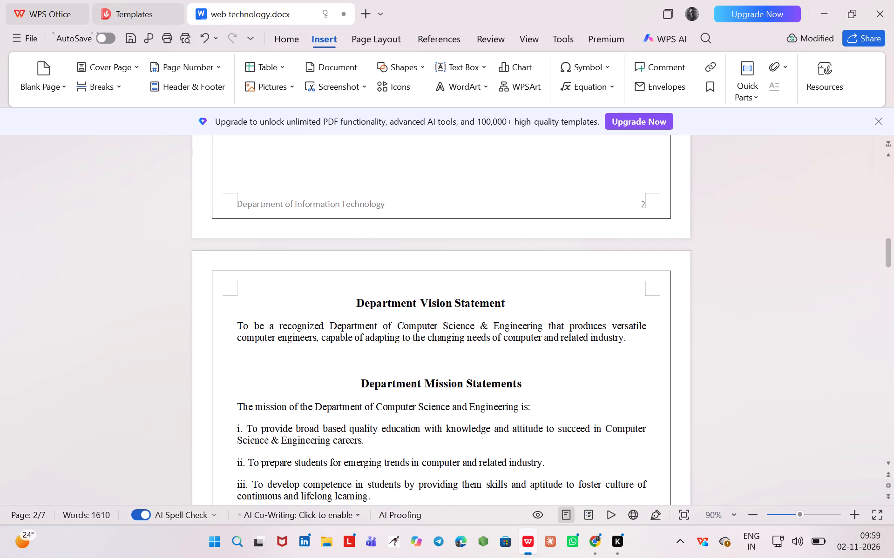
pyautogui.click(476, 323)
pyautogui.press('BackSpace')
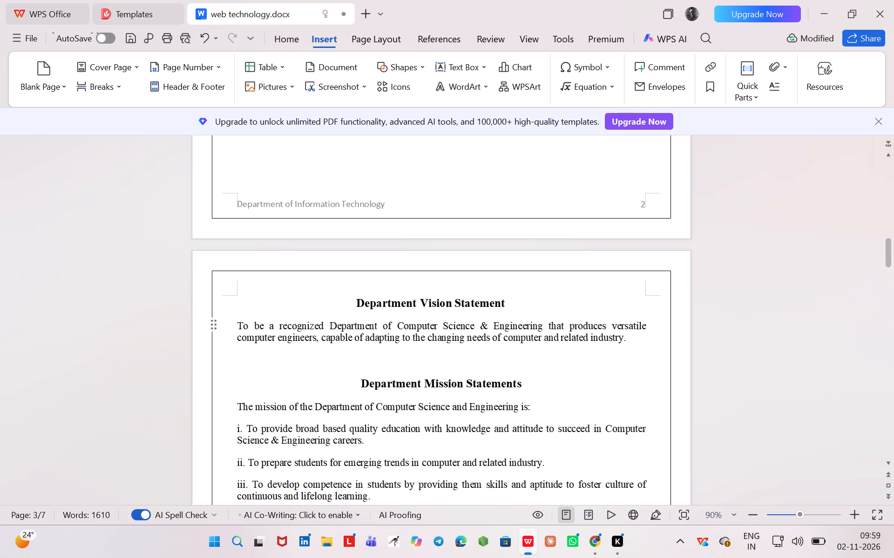
pyautogui.press('BackSpace')
pyautogui.press('BackSpace')
pyautogui.press('BackSpace')
pyautogui.press('BackSpace')
pyautogui.press('BackSpace')
pyautogui.press('BackSpace')
pyautogui.press('BackSpace')
pyautogui.press('BackSpace')
pyautogui.press('BackSpace')
pyautogui.press('BackSpace')
pyautogui.press('BackSpace')
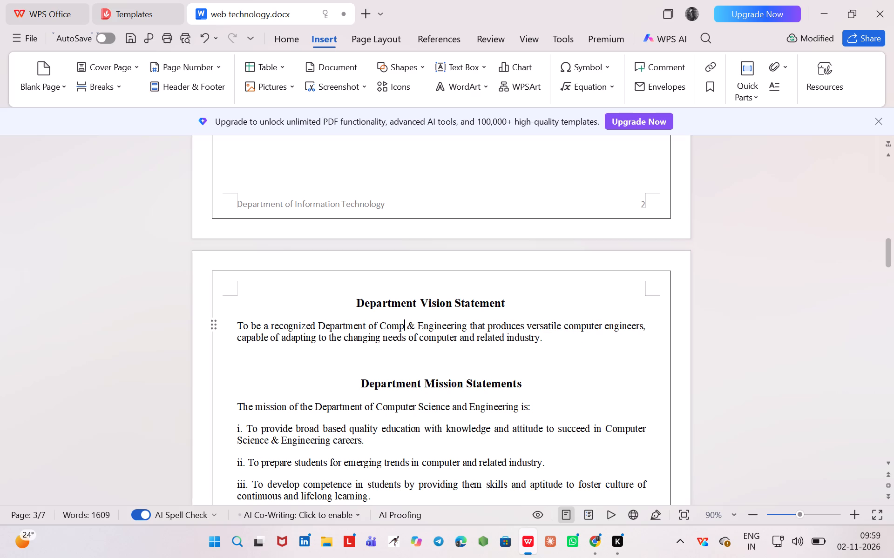
pyautogui.press('BackSpace')
pyautogui.press('BackSpace')
pyautogui.press('BackSpace')
pyautogui.press('BackSpace')
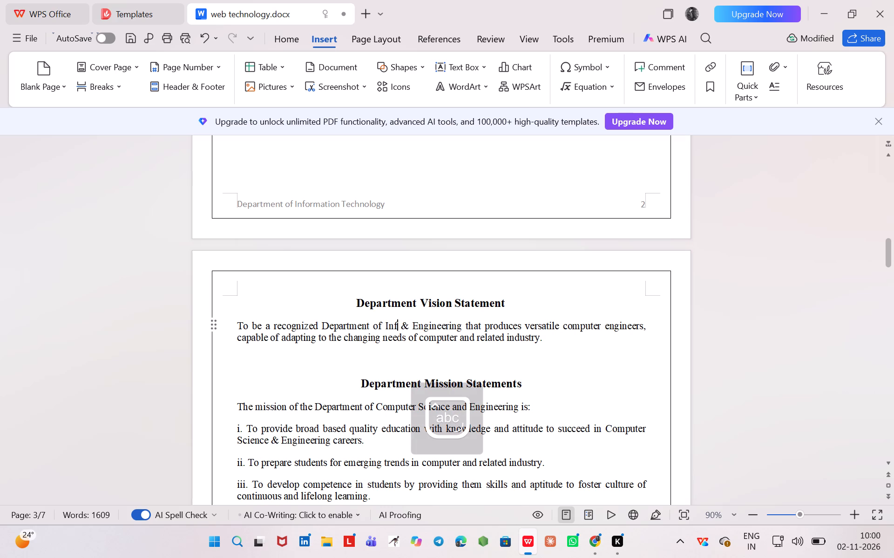
pyautogui.write('orm')
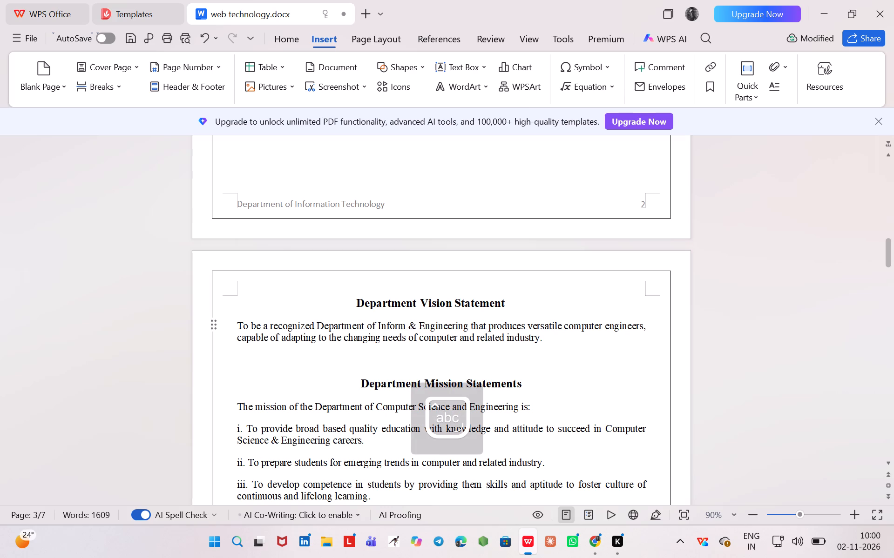
pyautogui.write('ation')
pyautogui.press('space')
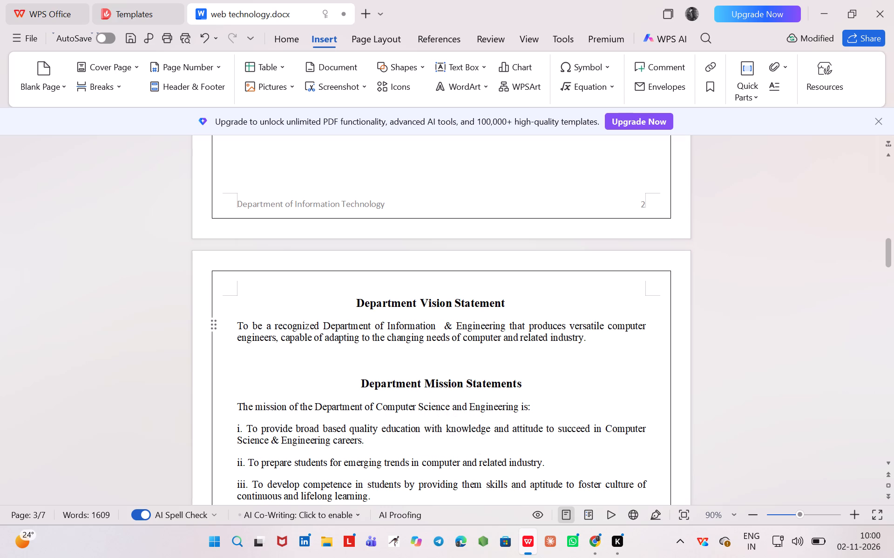
pyautogui.press('t')
pyautogui.press('BackSpace')
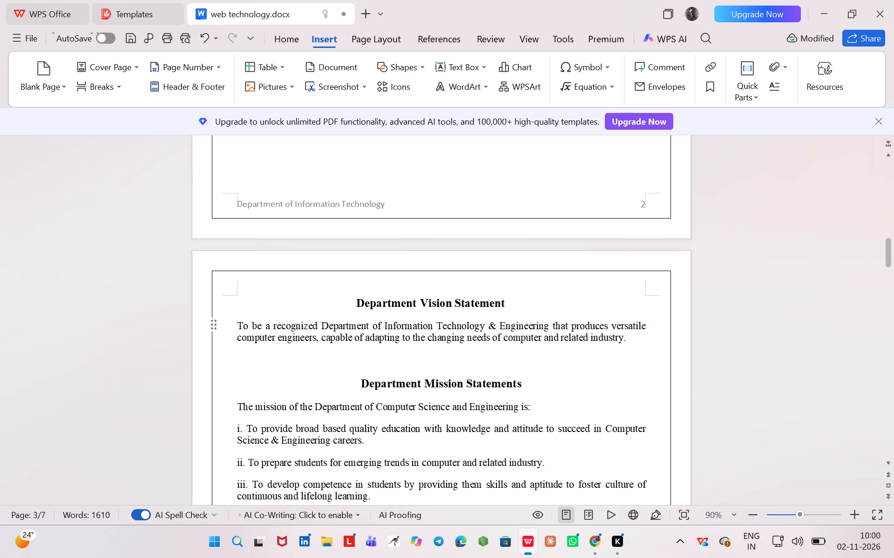
# Replace "Computer Science" with "Information Technology" in the introductory line under Department Mission Statements.
pyautogui.scroll(-1, 507, 347)
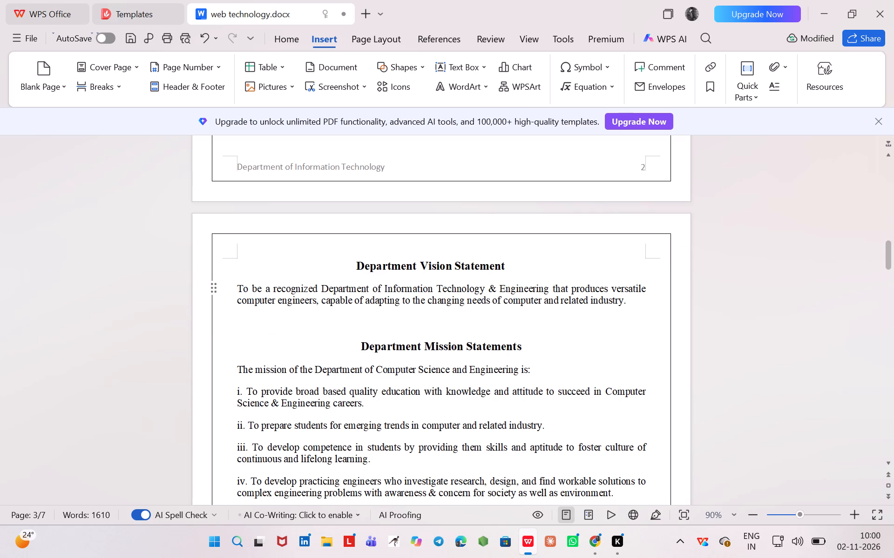
pyautogui.click(450, 367)
pyautogui.press('BackSpace')
pyautogui.press('BackSpace')
pyautogui.press('BackSpace')
pyautogui.press('BackSpace')
pyautogui.press('BackSpace')
pyautogui.press('BackSpace')
pyautogui.press('BackSpace')
pyautogui.press('BackSpace')
pyautogui.press('BackSpace')
pyautogui.press('BackSpace')
pyautogui.press('BackSpace')
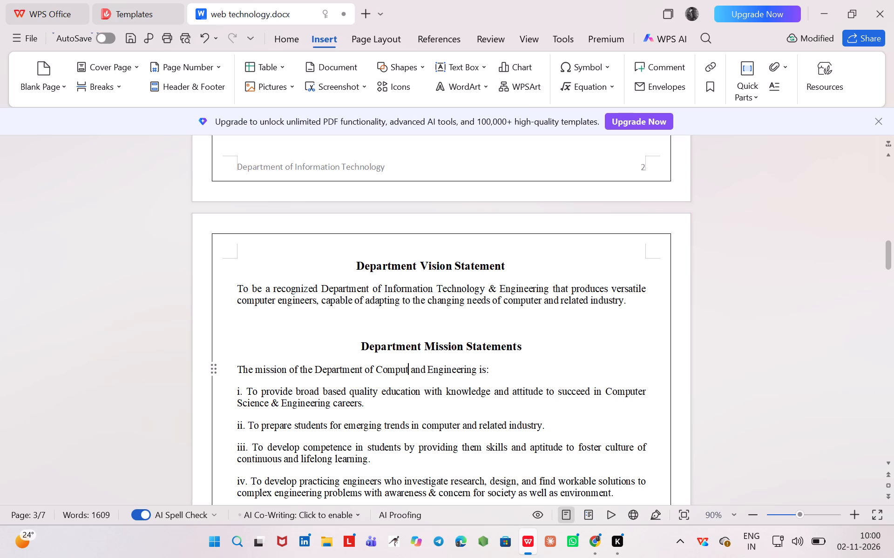
pyautogui.press('BackSpace')
pyautogui.press('BackSpace')
pyautogui.press('BackSpace')
pyautogui.press('BackSpace')
pyautogui.press('BackSpace')
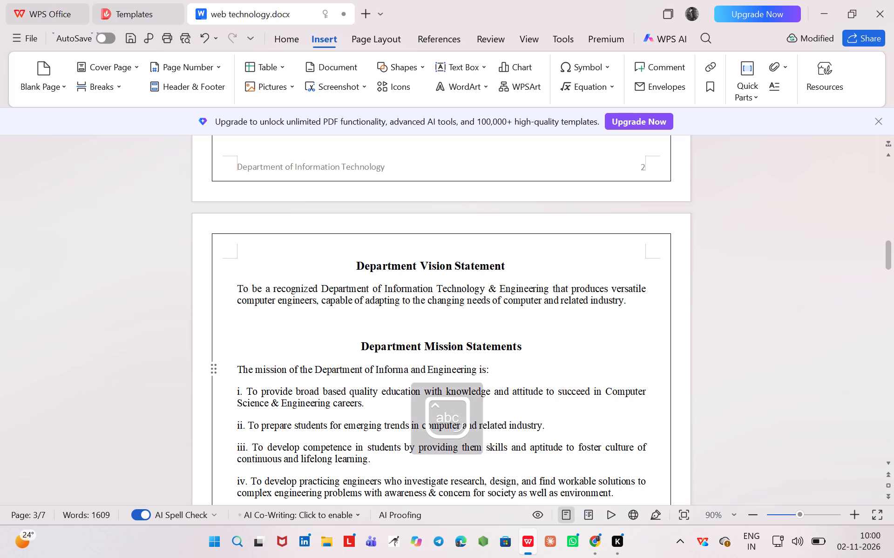
pyautogui.press('BackSpace')
pyautogui.write('ion')
pyautogui.press('space')
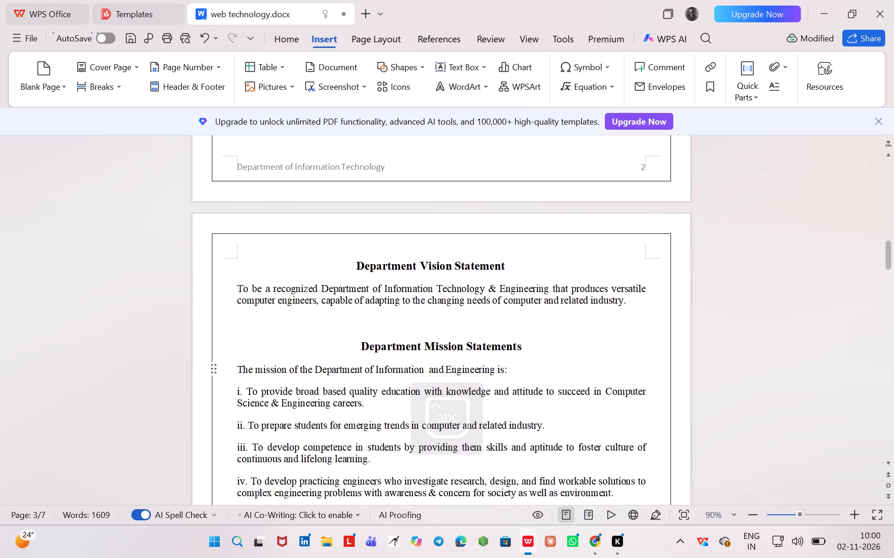
pyautogui.write('tech')
pyautogui.press('BackSpace')
pyautogui.press('BackSpace')
pyautogui.press('BackSpace')
pyautogui.press('BackSpace')
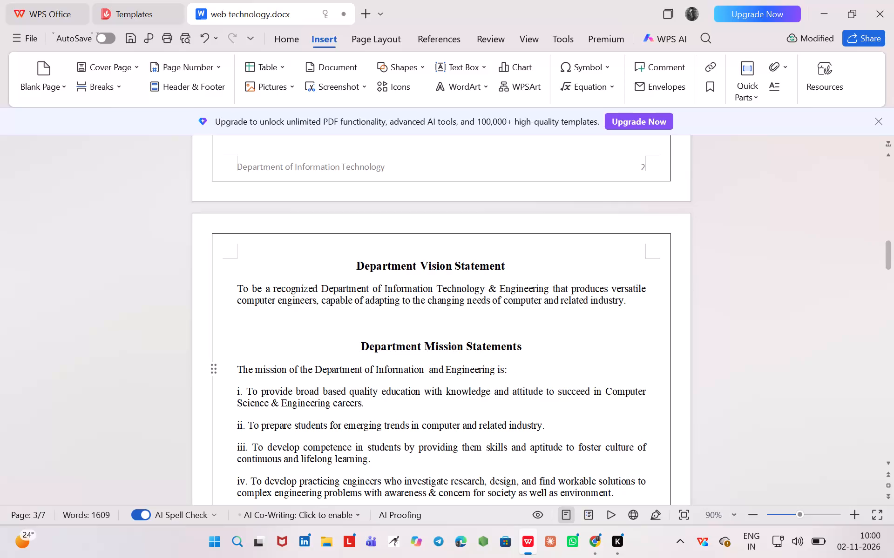
pyautogui.write('ech')
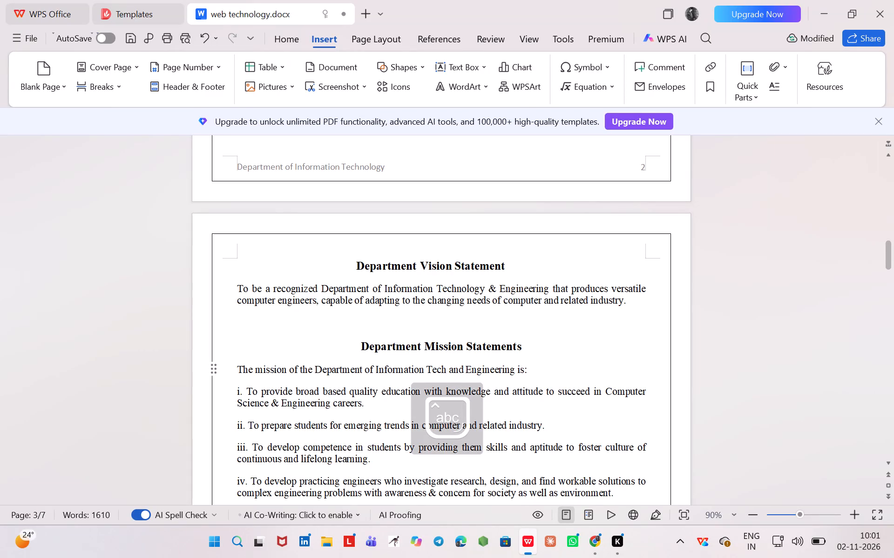
pyautogui.write('nology')
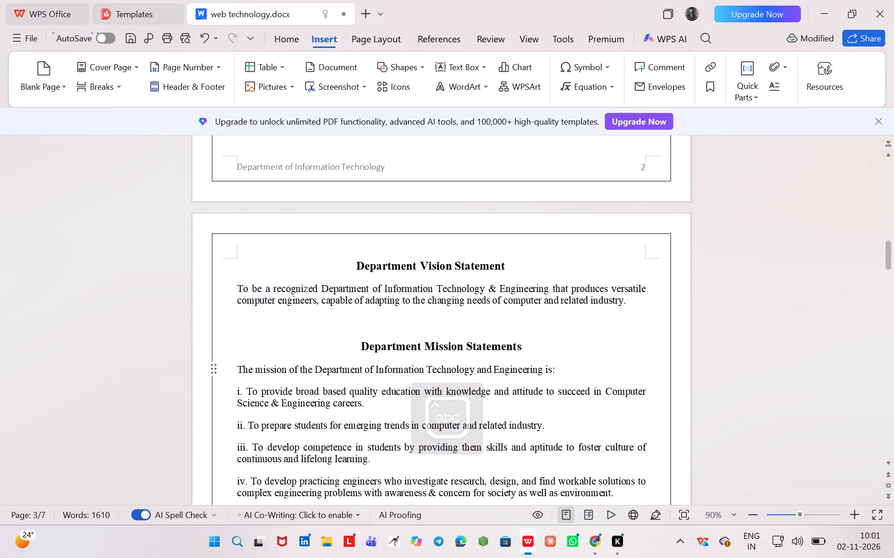
# Replace "Computer Science" with "Information Technology" in mission statement i, correcting any misspelling in the new text.
pyautogui.scroll(-1, 447, 370)
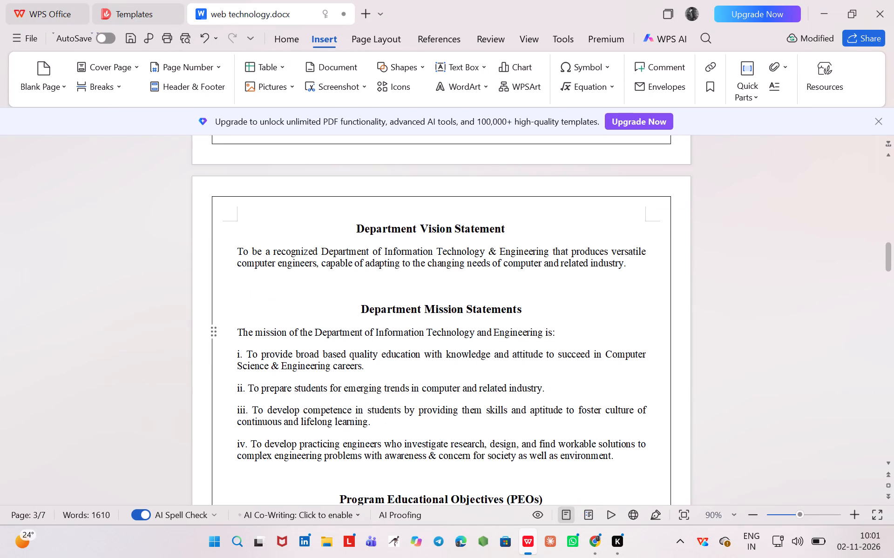
pyautogui.click(271, 365)
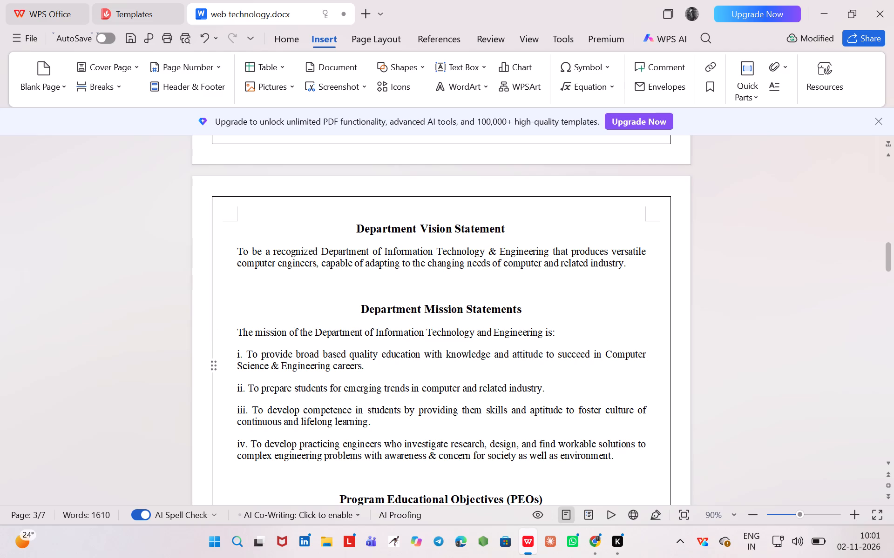
pyautogui.press('BackSpace')
pyautogui.press('BackSpace')
pyautogui.press('BackSpace')
pyautogui.press('BackSpace')
pyautogui.press('BackSpace')
pyautogui.press('BackSpace')
pyautogui.press('BackSpace')
pyautogui.press('BackSpace')
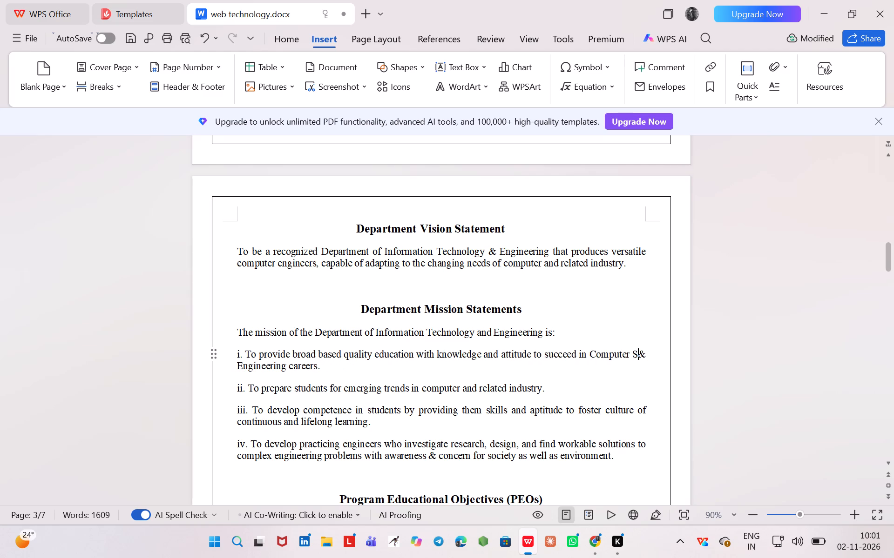
pyautogui.press('BackSpace')
pyautogui.press('BackSpace')
pyautogui.press('BackSpace')
pyautogui.press('BackSpace')
pyautogui.press('BackSpace')
pyautogui.press('BackSpace')
pyautogui.press('BackSpace')
pyautogui.press('BackSpace')
pyautogui.press('BackSpace')
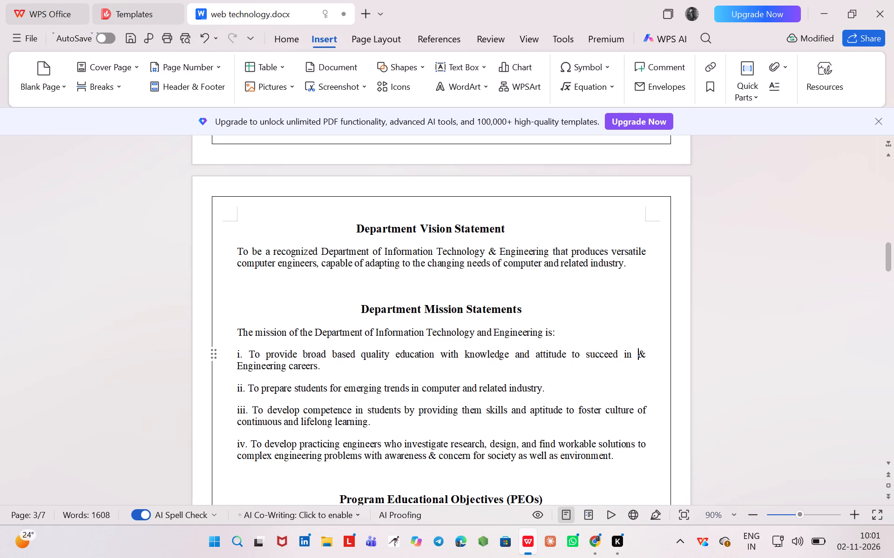
pyautogui.press('BackSpace')
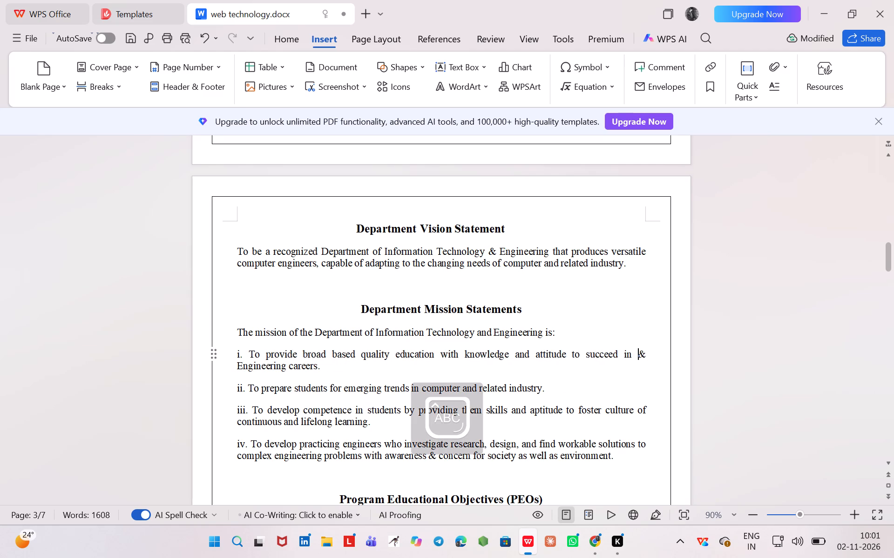
pyautogui.press('n')
pyautogui.write('fromation')
pyautogui.press('space')
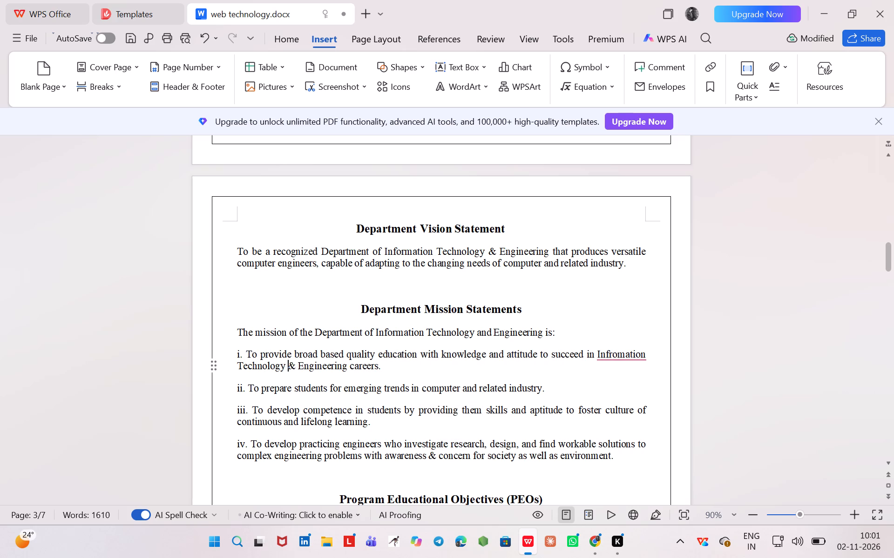
pyautogui.click(615, 355)
pyautogui.press('BackSpace')
pyautogui.press('Right')
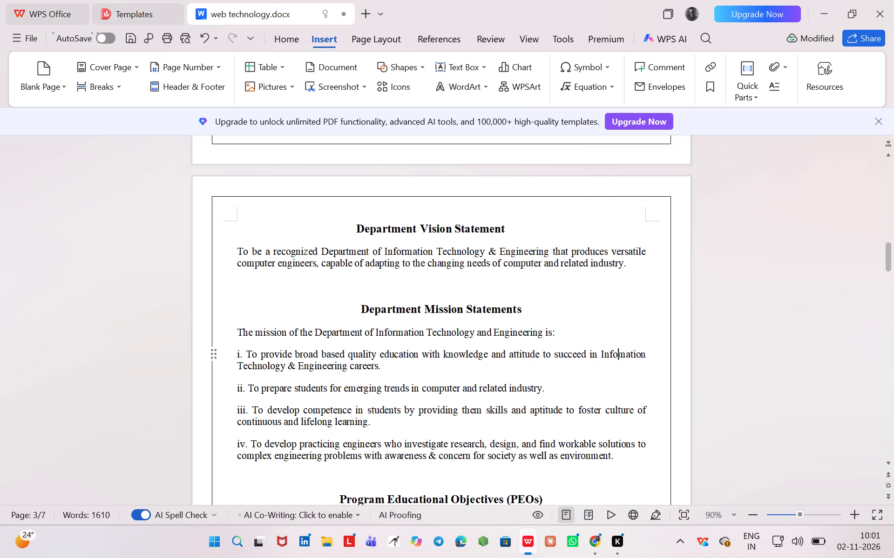
pyautogui.press('r')
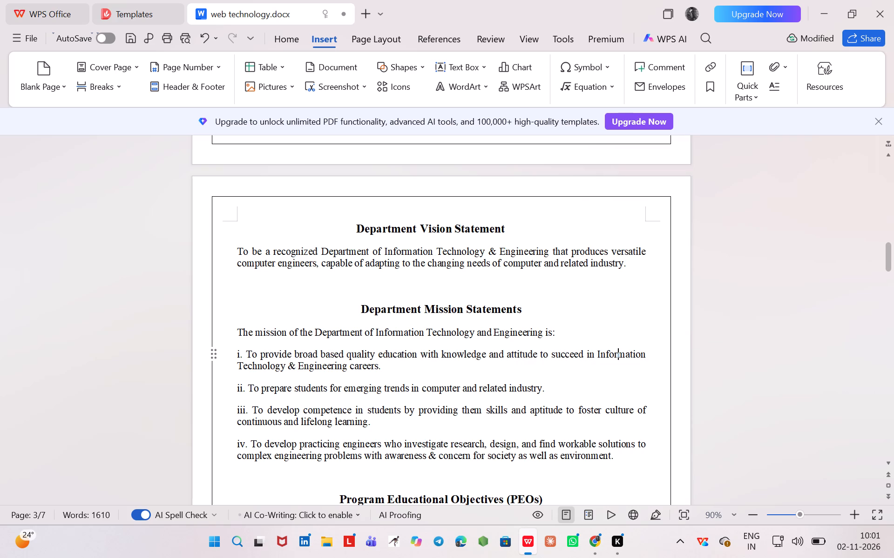
# Replace "computer science" with "Information Technology" in item i of the Program Educational Objectives (PEOs).
pyautogui.scroll(-1, 333, 426)
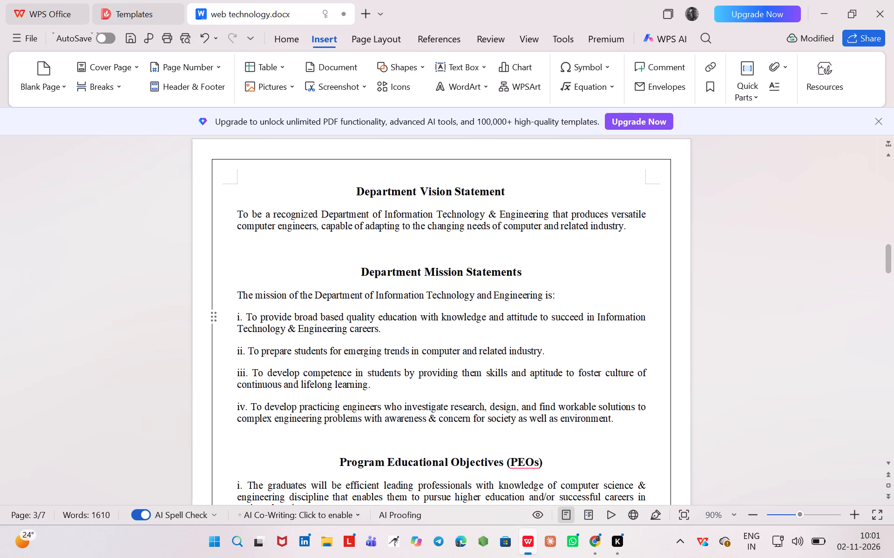
pyautogui.scroll(-2, 463, 449)
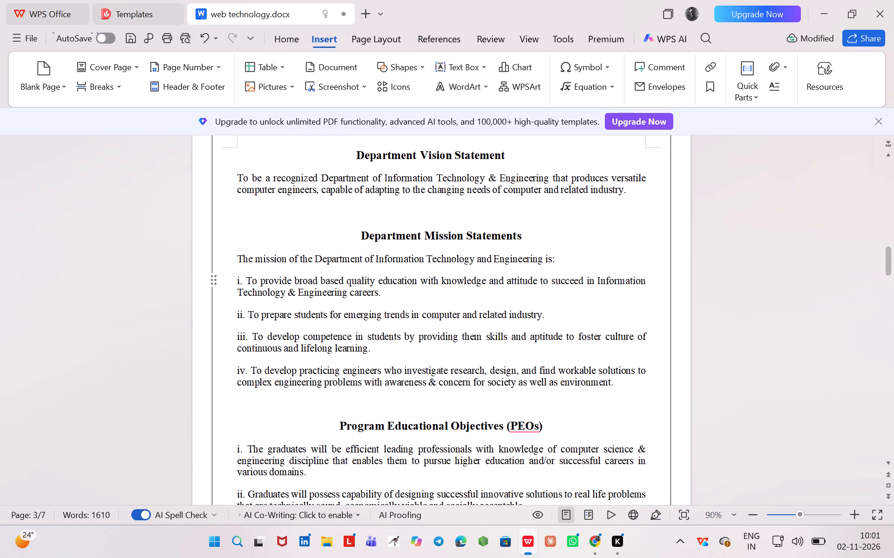
pyautogui.scroll(-1, 471, 441)
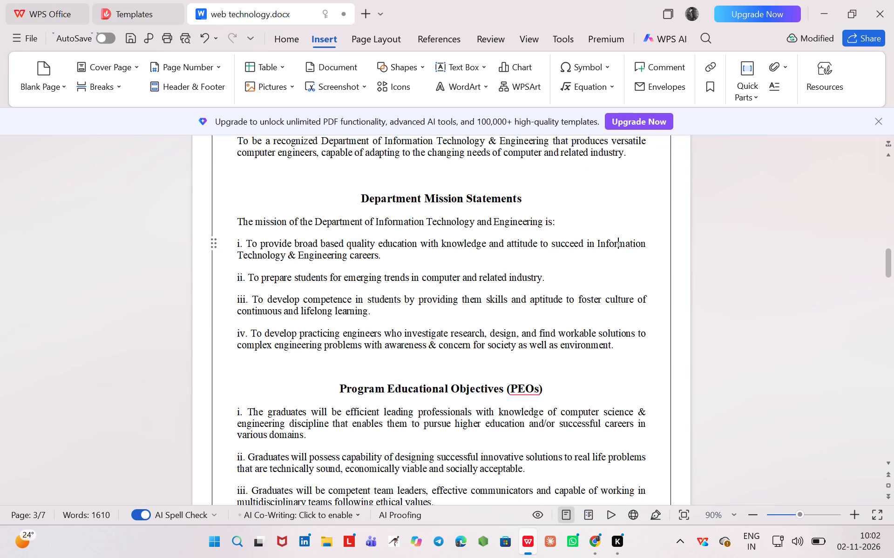
pyautogui.click(631, 410)
pyautogui.press('BackSpace')
pyautogui.press('BackSpace')
pyautogui.press('BackSpace')
pyautogui.press('BackSpace')
pyautogui.press('BackSpace')
pyautogui.press('BackSpace')
pyautogui.press('BackSpace')
pyautogui.press('BackSpace')
pyautogui.press('BackSpace')
pyautogui.press('BackSpace')
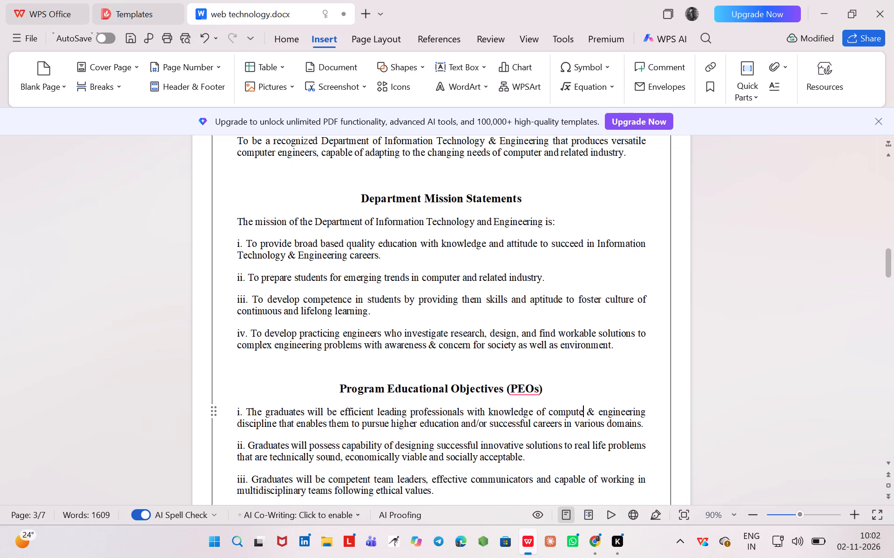
pyautogui.press('BackSpace')
pyautogui.press('BackSpace')
pyautogui.press('BackSpace')
pyautogui.press('BackSpace')
pyautogui.press('BackSpace')
pyautogui.press('BackSpace')
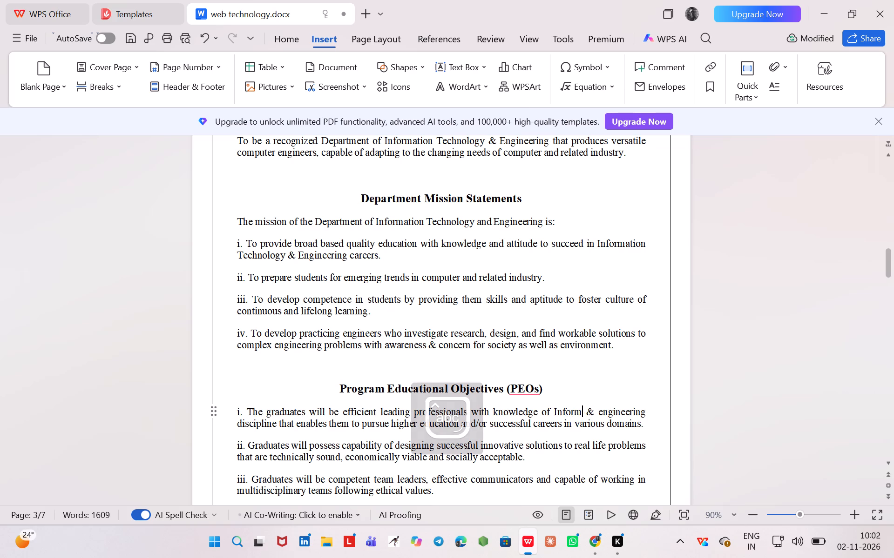
pyautogui.press('BackSpace')
pyautogui.press('a')
pyautogui.press('BackSpace')
pyautogui.write('mation')
pyautogui.press('space')
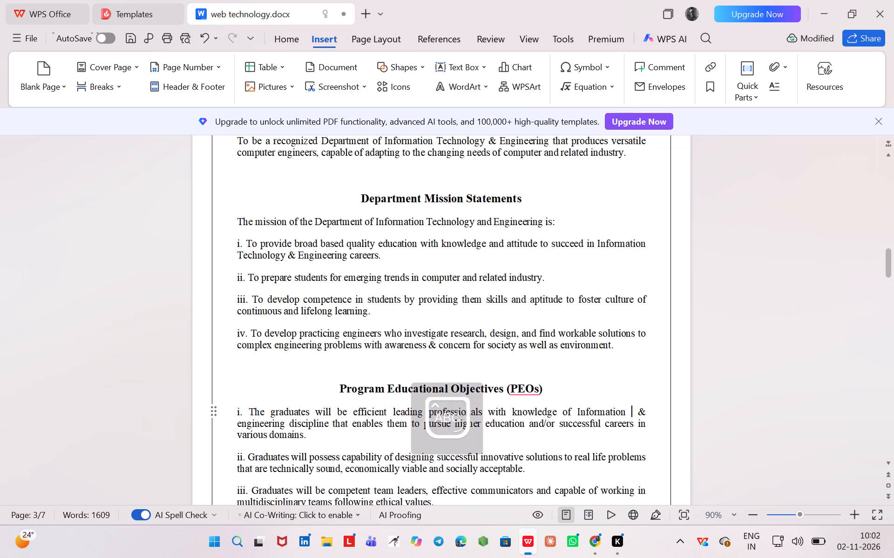
pyautogui.write('echnology')
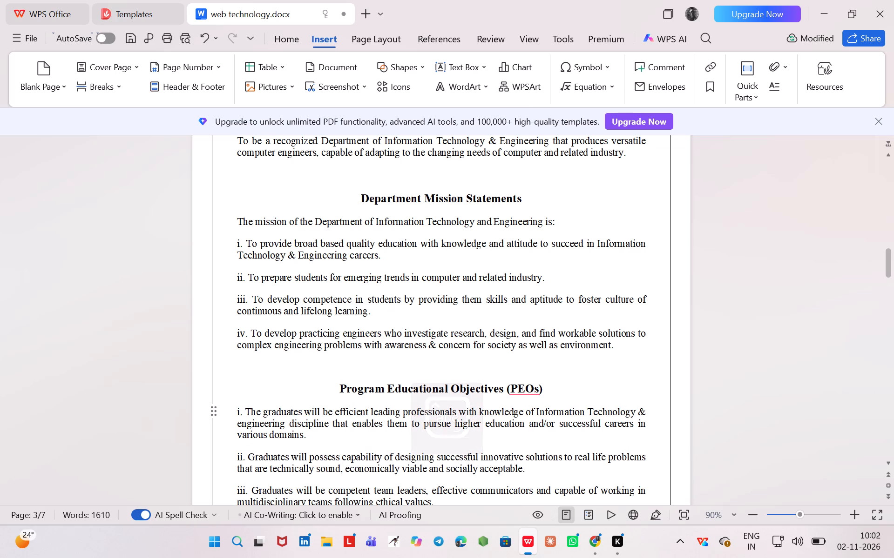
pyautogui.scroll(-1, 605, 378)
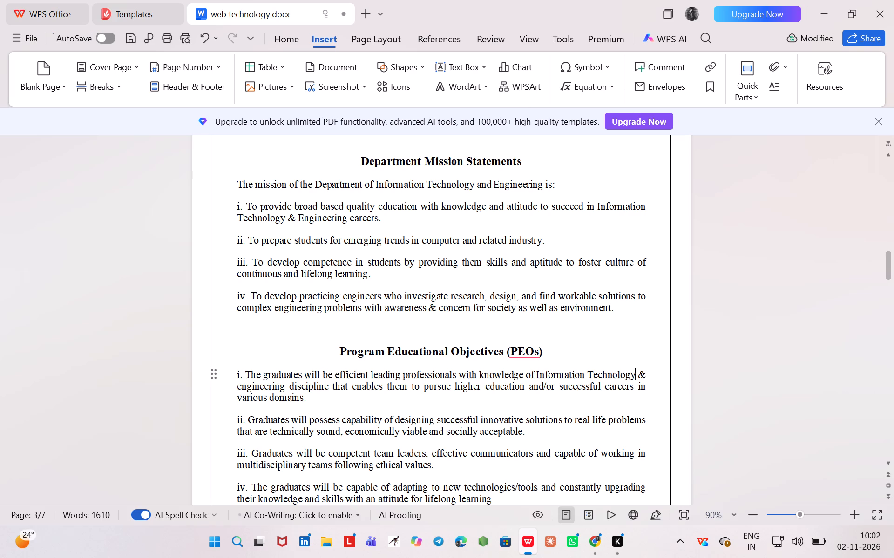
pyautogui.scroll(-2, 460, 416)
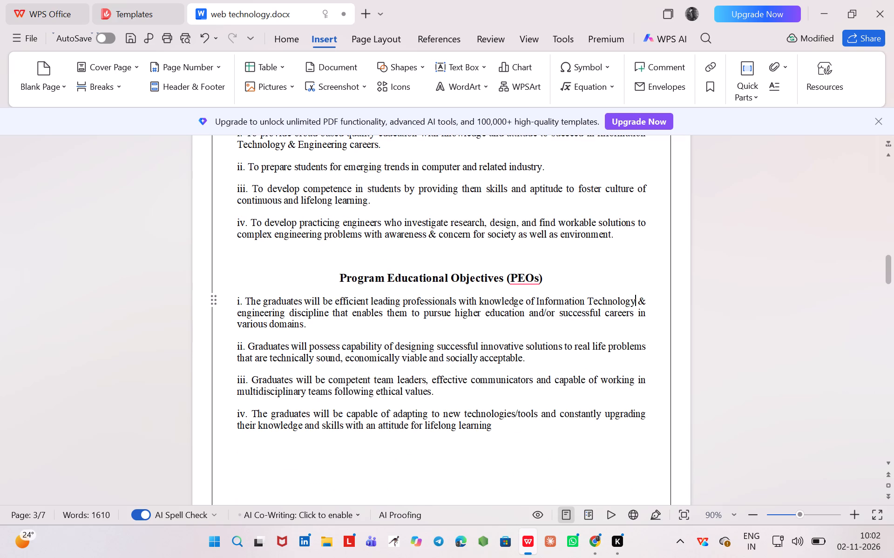
# Replace "Computer Science" with "Information Technology" in the introductory line under Department Program Outcomes (POs) on page 4.
pyautogui.scroll(-2, 486, 418)
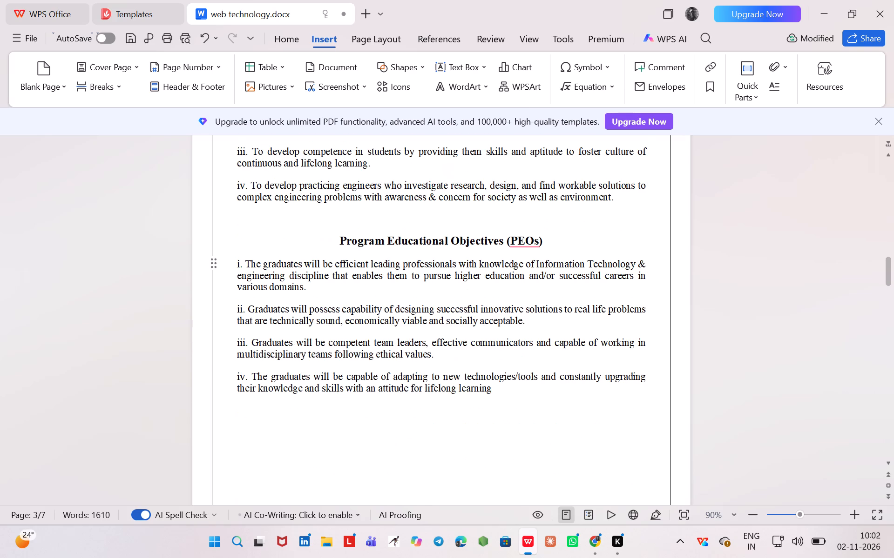
pyautogui.scroll(3, 488, 418)
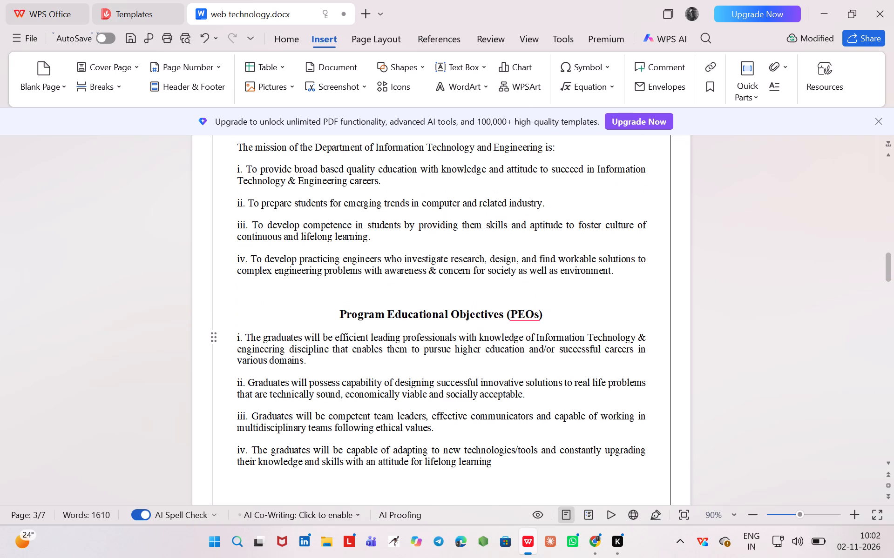
pyautogui.scroll(1, 488, 416)
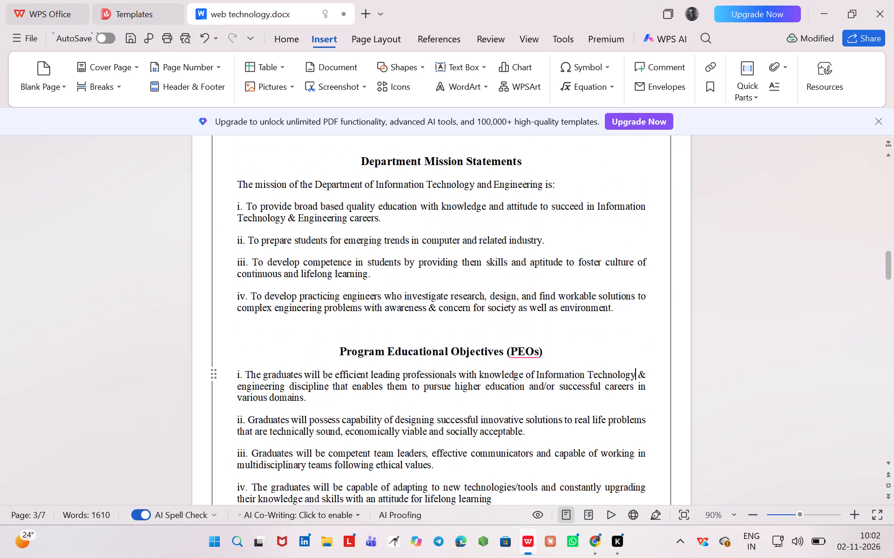
pyautogui.scroll(-3, 490, 408)
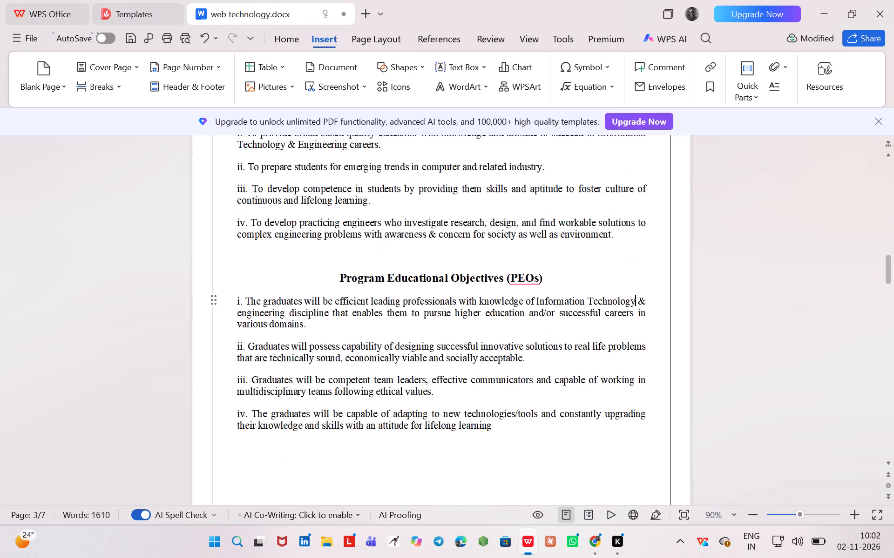
pyautogui.scroll(-8, 490, 409)
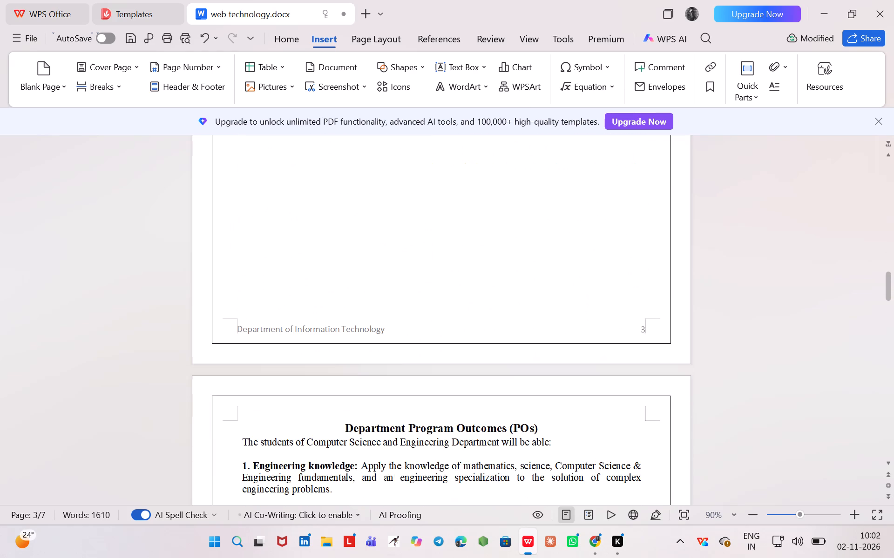
pyautogui.scroll(-1, 487, 414)
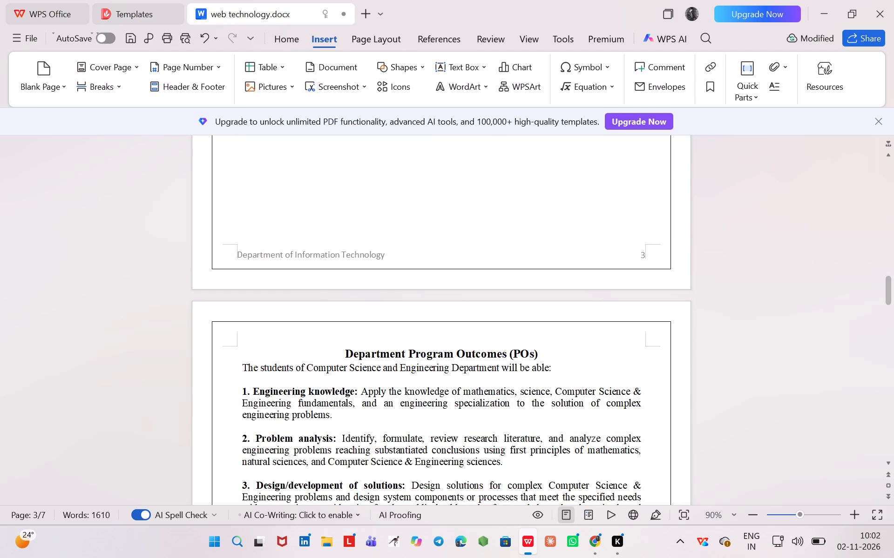
pyautogui.click(381, 367)
pyautogui.press('BackSpace')
pyautogui.press('BackSpace')
pyautogui.press('BackSpace')
pyautogui.press('BackSpace')
pyautogui.press('BackSpace')
pyautogui.press('BackSpace')
pyautogui.press('BackSpace')
pyautogui.press('BackSpace')
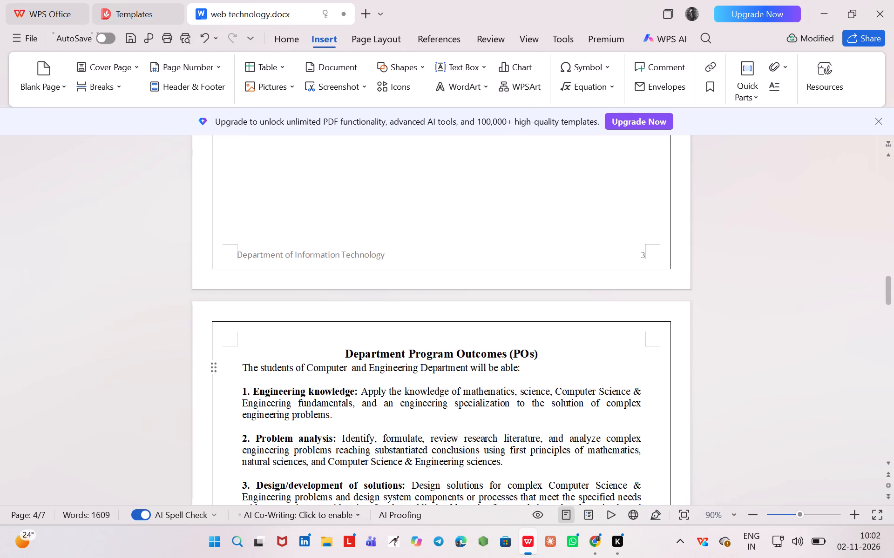
pyautogui.press('BackSpace')
pyautogui.press('BackSpace')
pyautogui.press('BackSpace')
pyautogui.press('BackSpace')
pyautogui.press('BackSpace')
pyautogui.press('BackSpace')
pyautogui.press('BackSpace')
pyautogui.press('BackSpace')
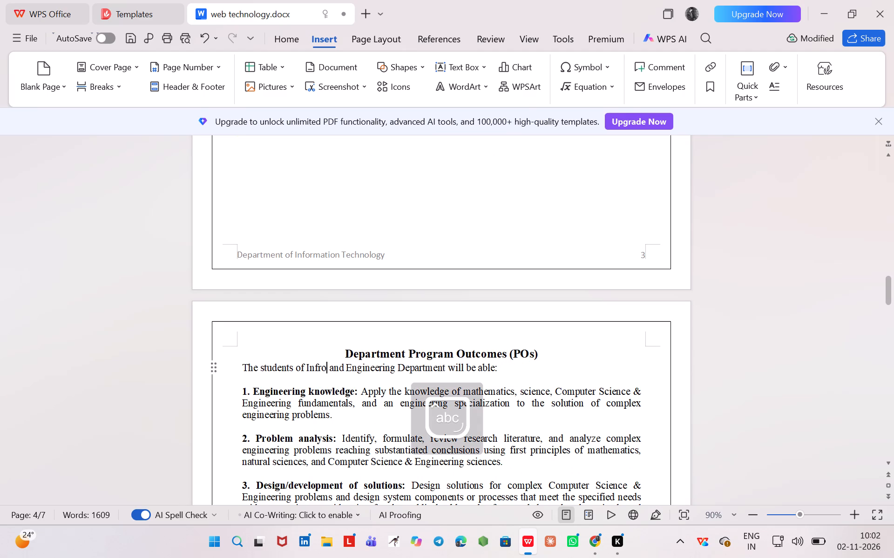
pyautogui.press('BackSpace')
pyautogui.press('BackSpace')
pyautogui.write('ormation')
pyautogui.press('space')
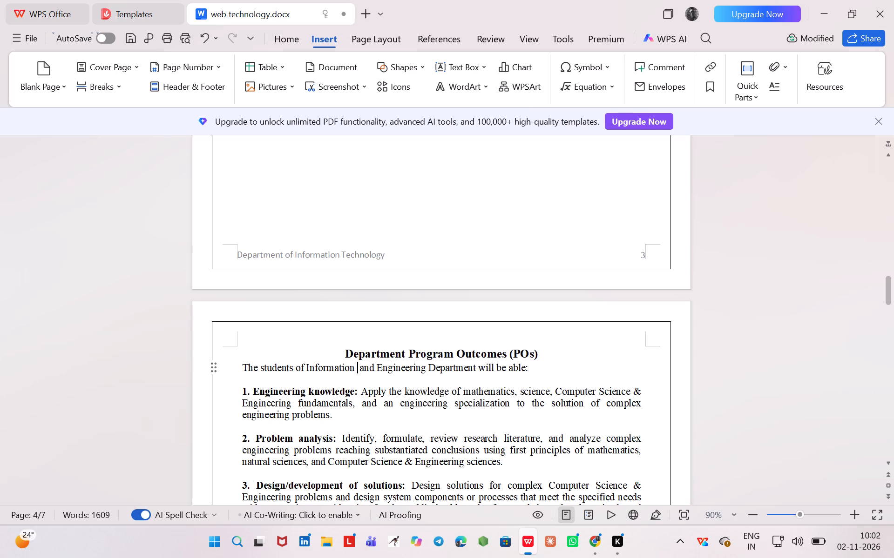
pyautogui.press('t')
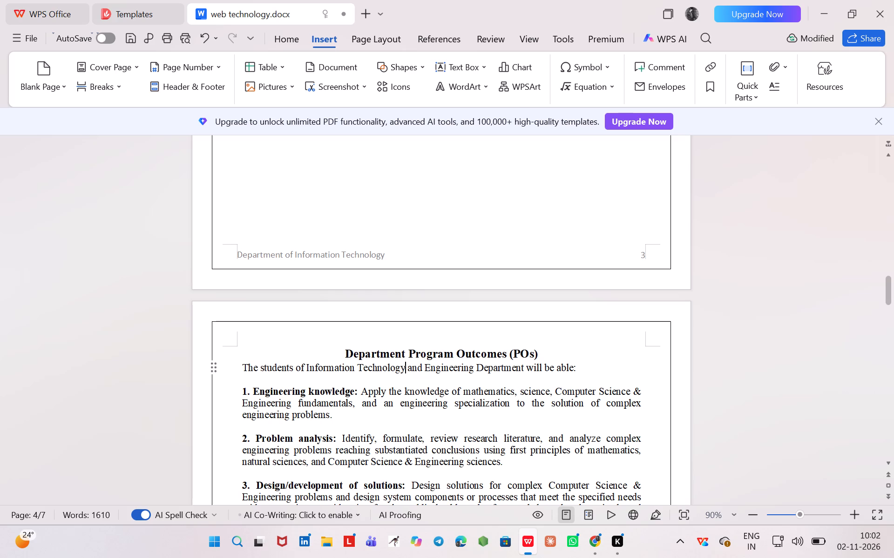
# Replace "Computer Science" with "Information Technology" in program outcome 1, Engineering knowledge, correcting any misspelling in the new text.
pyautogui.scroll(-1, 529, 385)
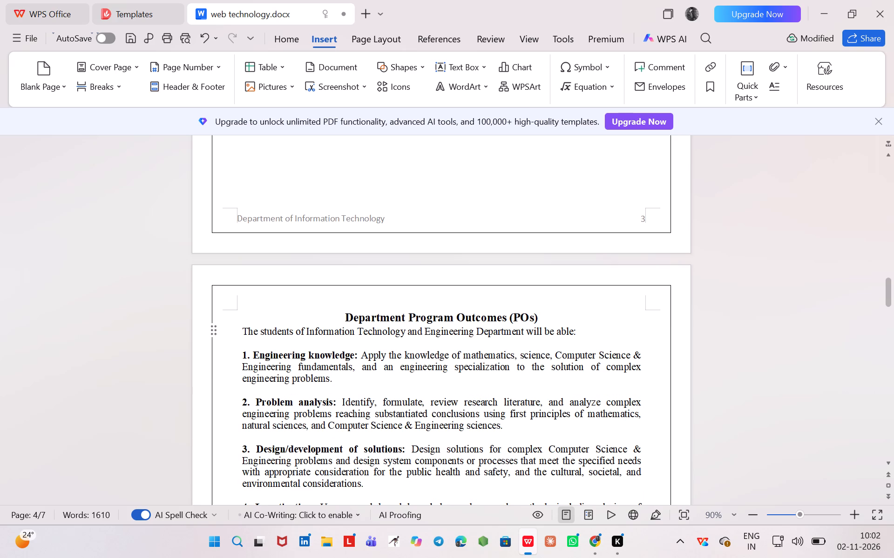
pyautogui.click(633, 358)
pyautogui.press('BackSpace')
pyautogui.press('BackSpace')
pyautogui.press('BackSpace')
pyautogui.press('BackSpace')
pyautogui.press('BackSpace')
pyautogui.press('BackSpace')
pyautogui.press('BackSpace')
pyautogui.press('BackSpace')
pyautogui.press('BackSpace')
pyautogui.press('BackSpace')
pyautogui.press('BackSpace')
pyautogui.press('BackSpace')
pyautogui.press('BackSpace')
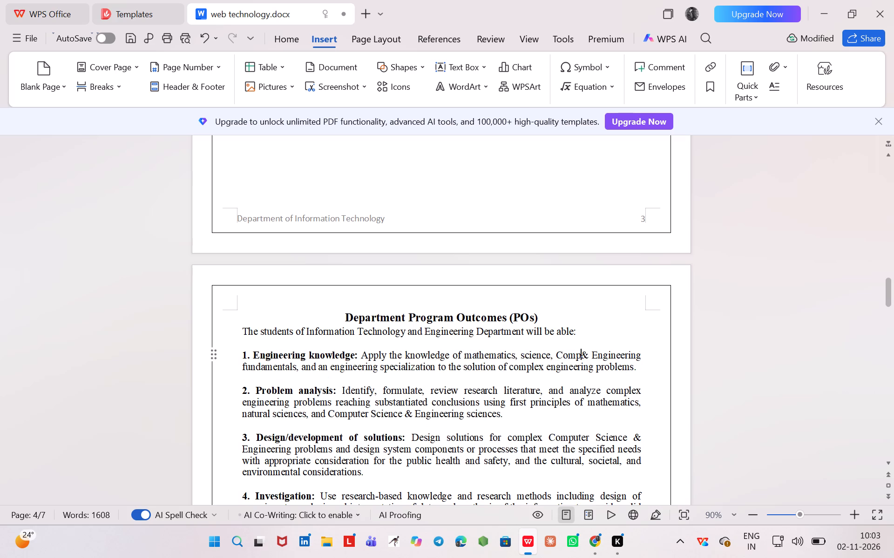
pyautogui.press('BackSpace')
pyautogui.press('BackSpace')
pyautogui.press('BackSpace')
pyautogui.press('BackSpace')
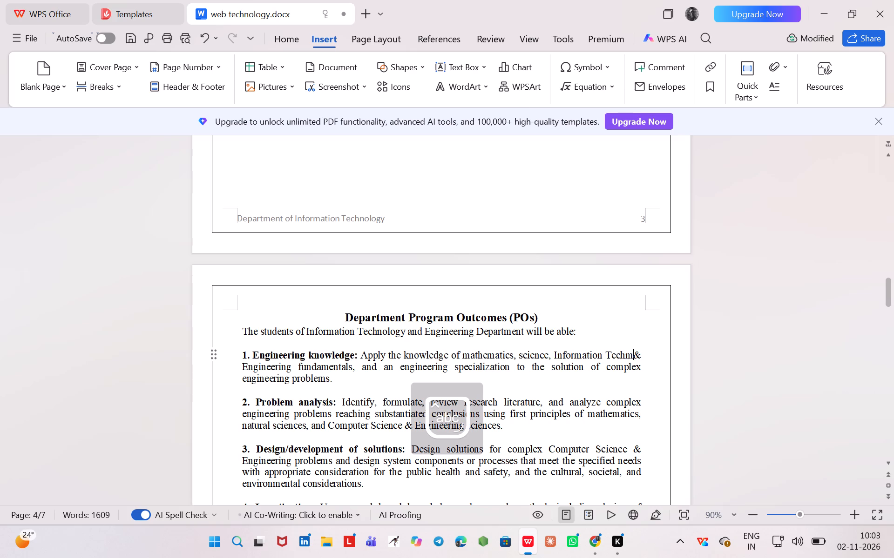
pyautogui.press('BackSpace')
pyautogui.write('nolgu')
pyautogui.press('BackSpace')
pyautogui.press('y')
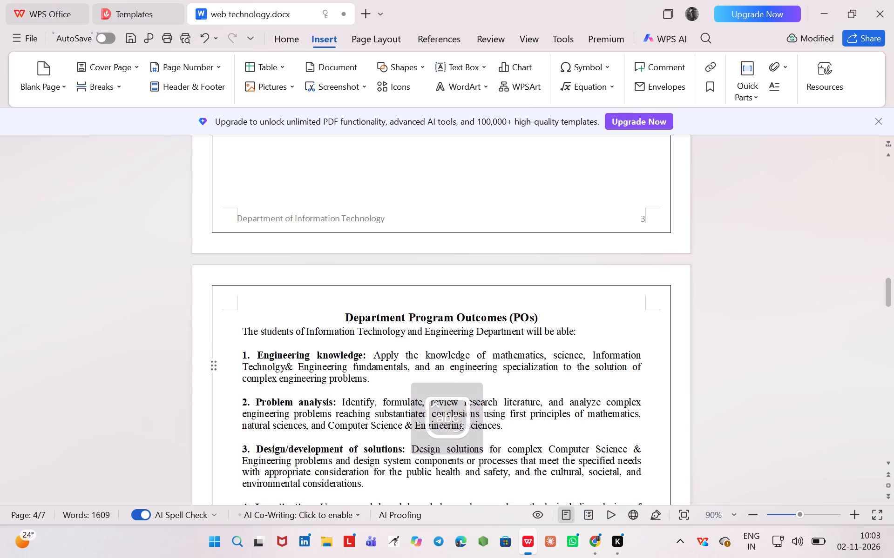
pyautogui.press('BackSpace')
pyautogui.press('BackSpace')
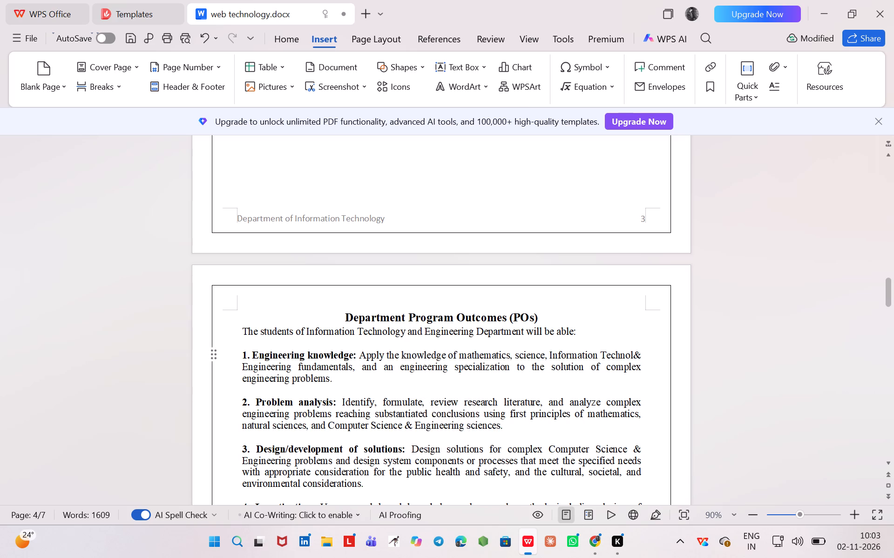
pyautogui.write('ogy')
pyautogui.press('space')
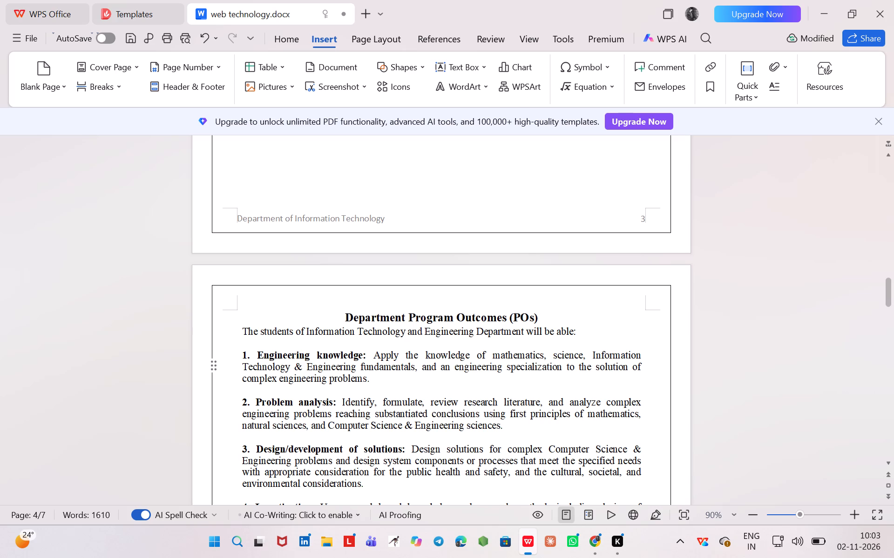
# Replace "Computer Science" with "Information Technology" in program outcome 2, Problem analysis.
pyautogui.click(407, 425)
pyautogui.click(401, 424)
pyautogui.press('BackSpace')
pyautogui.press('BackSpace')
pyautogui.press('BackSpace')
pyautogui.press('BackSpace')
pyautogui.press('BackSpace')
pyautogui.press('BackSpace')
pyautogui.press('BackSpace')
pyautogui.press('BackSpace')
pyautogui.press('BackSpace')
pyautogui.press('BackSpace')
pyautogui.press('BackSpace')
pyautogui.press('BackSpace')
pyautogui.press('BackSpace')
pyautogui.press('BackSpace')
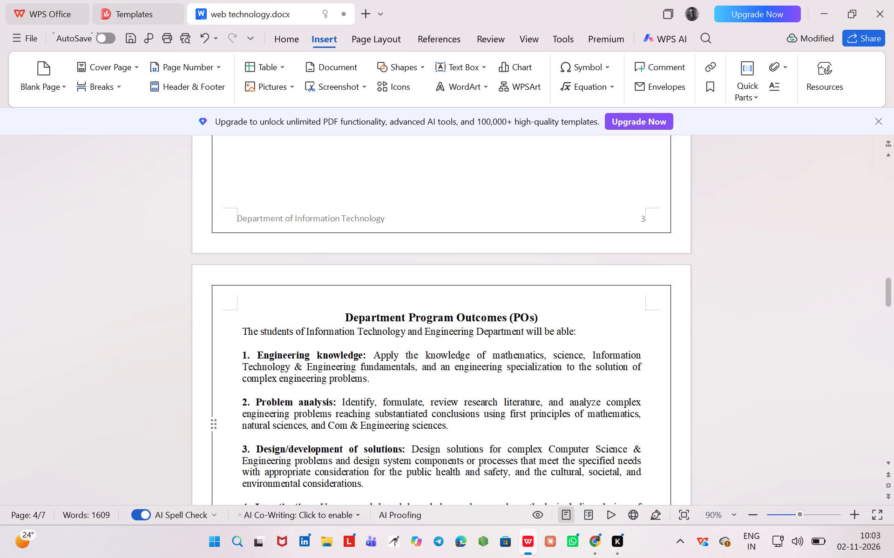
pyautogui.press('BackSpace')
pyautogui.press('BackSpace')
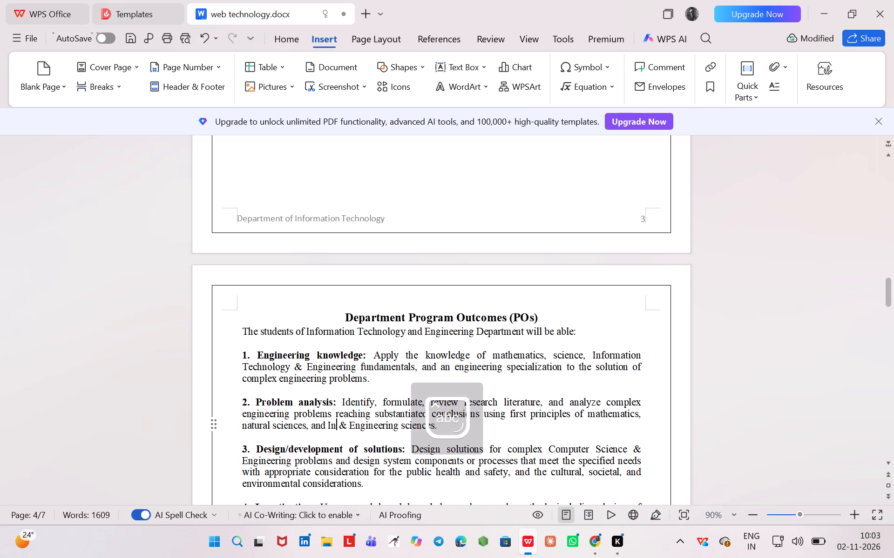
pyautogui.write('forma')
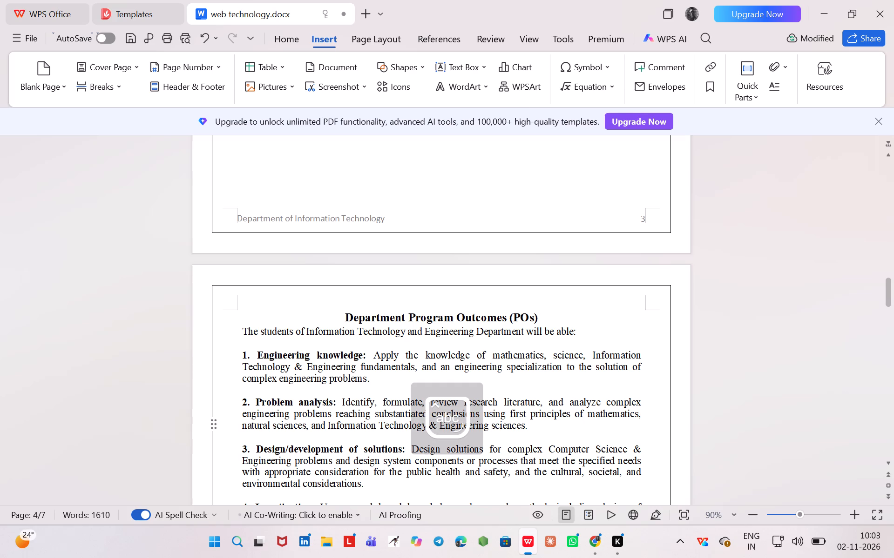
# Replace "Computer Science" with "Information Technology" in program outcome 3, Design/development of solutions.
pyautogui.scroll(-1, 604, 373)
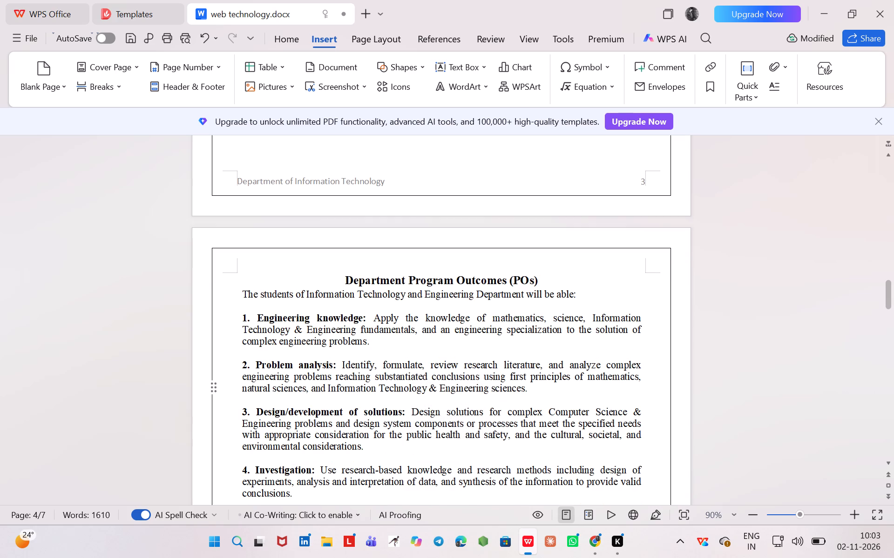
pyautogui.click(628, 410)
pyautogui.press('BackSpace')
pyautogui.press('BackSpace')
pyautogui.press('BackSpace')
pyautogui.press('BackSpace')
pyautogui.press('BackSpace')
pyautogui.press('BackSpace')
pyautogui.press('BackSpace')
pyautogui.press('BackSpace')
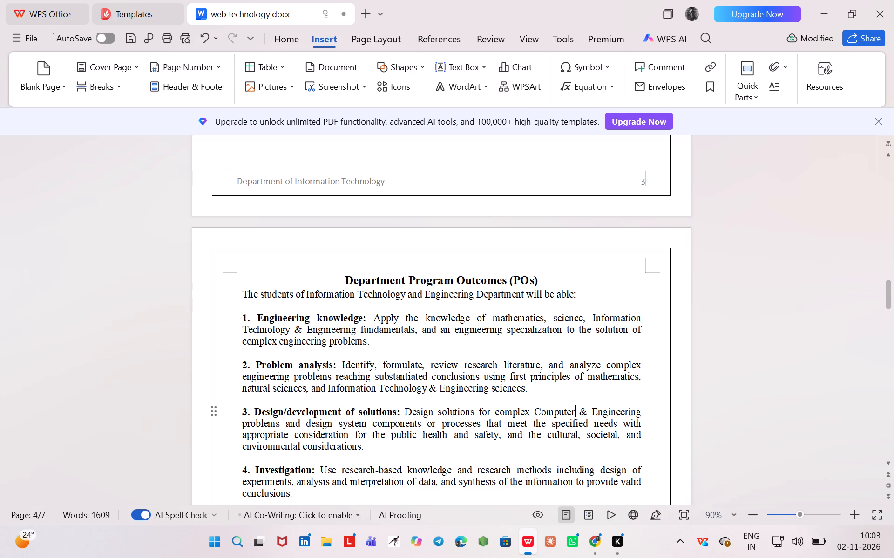
pyautogui.press('BackSpace')
pyautogui.press('BackSpace')
pyautogui.press('BackSpace')
pyautogui.press('BackSpace')
pyautogui.press('BackSpace')
pyautogui.press('BackSpace')
pyautogui.press('BackSpace')
pyautogui.press('BackSpace')
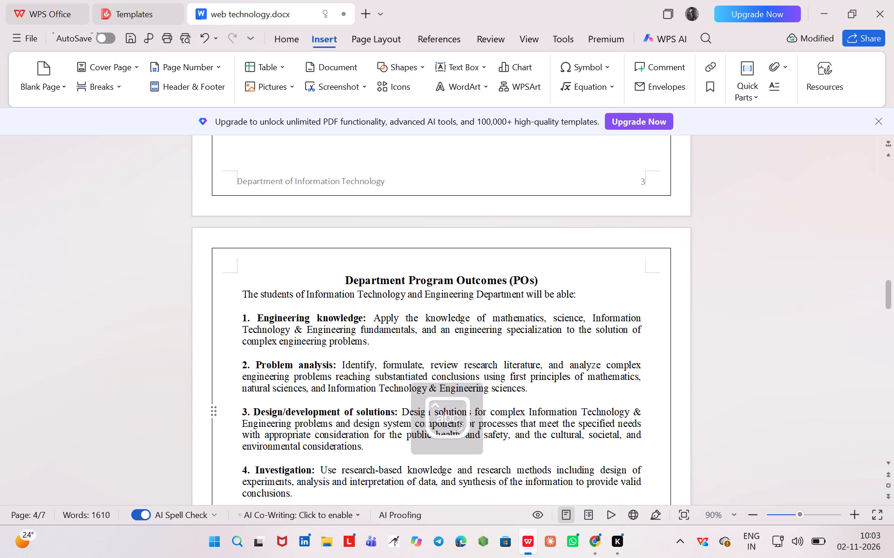
# Replace "Computer Science" with "Information Technology" in program outcome 5, Modern tool usage, correcting any misspelling in the new text.
pyautogui.scroll(-1, 548, 415)
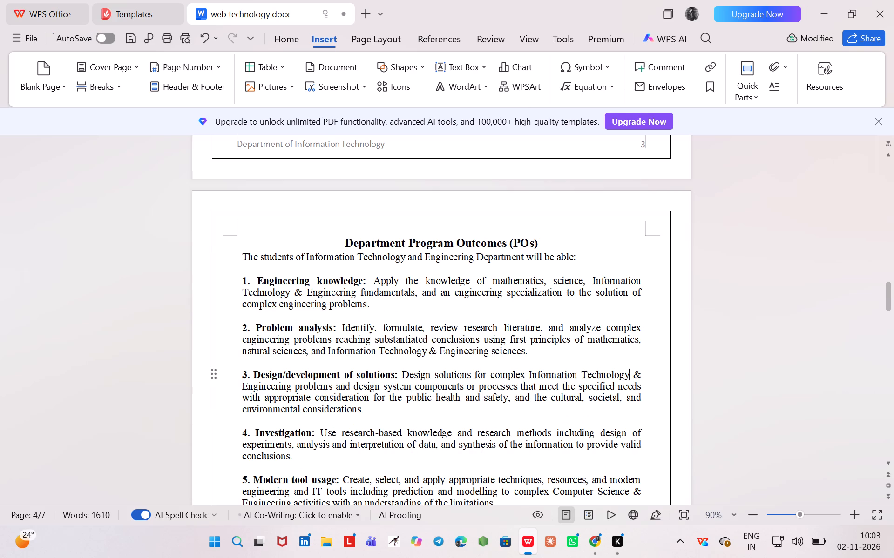
pyautogui.scroll(-1, 475, 426)
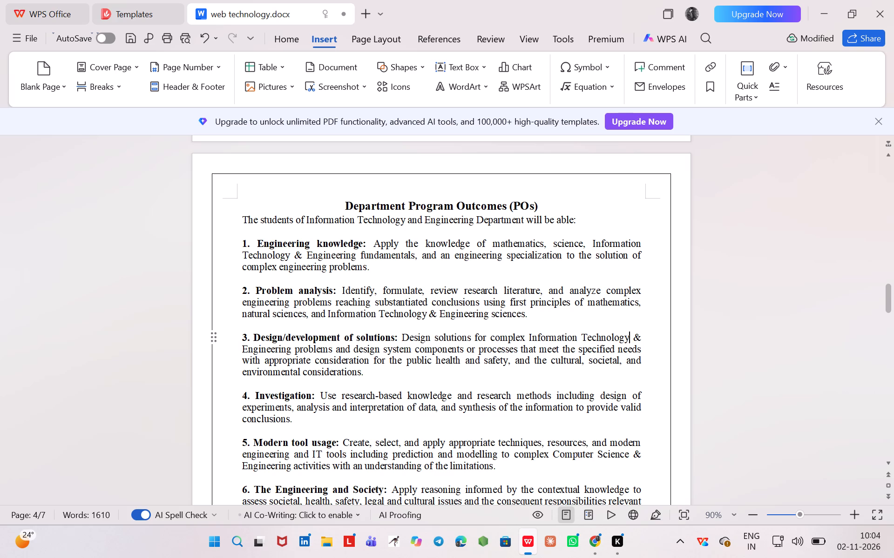
pyautogui.scroll(-1, 499, 436)
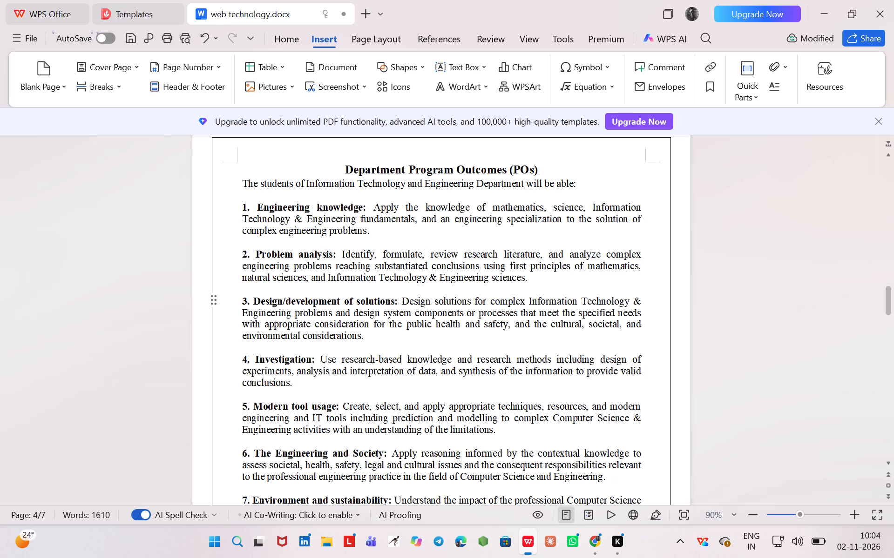
pyautogui.click(630, 419)
pyautogui.press('BackSpace')
pyautogui.press('BackSpace')
pyautogui.press('BackSpace')
pyautogui.press('BackSpace')
pyautogui.press('BackSpace')
pyautogui.press('BackSpace')
pyautogui.press('BackSpace')
pyautogui.press('BackSpace')
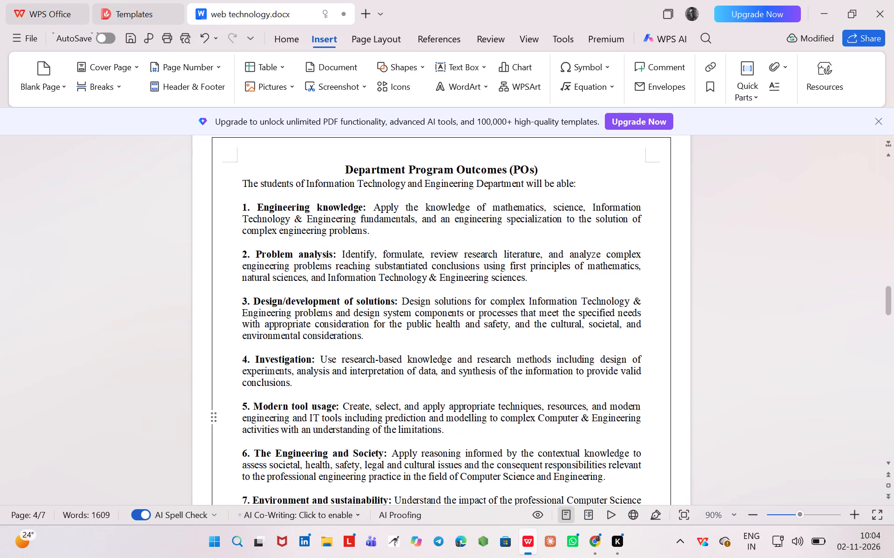
pyautogui.press('BackSpace')
pyautogui.press('BackSpace')
pyautogui.press('BackSpace')
pyautogui.press('BackSpace')
pyautogui.press('BackSpace')
pyautogui.press('BackSpace')
pyautogui.press('BackSpace')
pyautogui.press('BackSpace')
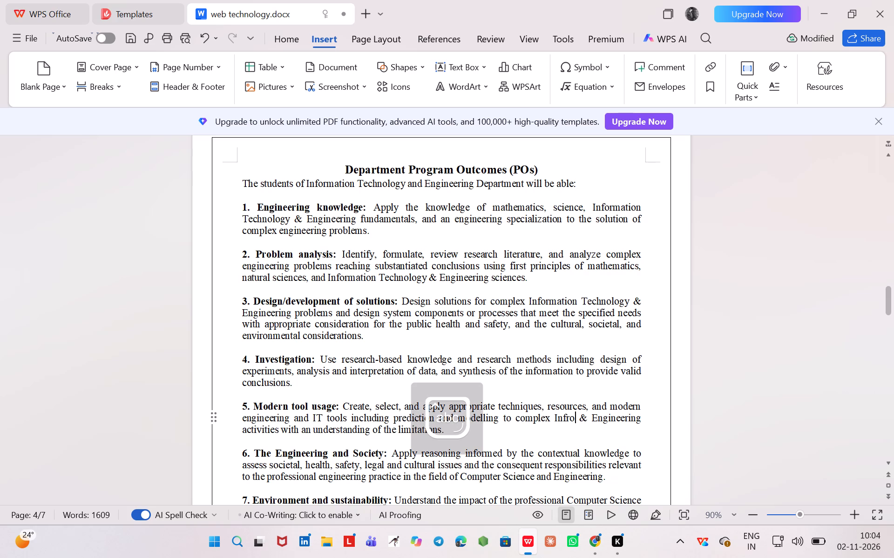
pyautogui.press('BackSpace')
pyautogui.press('BackSpace')
pyautogui.write('or')
pyautogui.write('mation')
pyautogui.press('space')
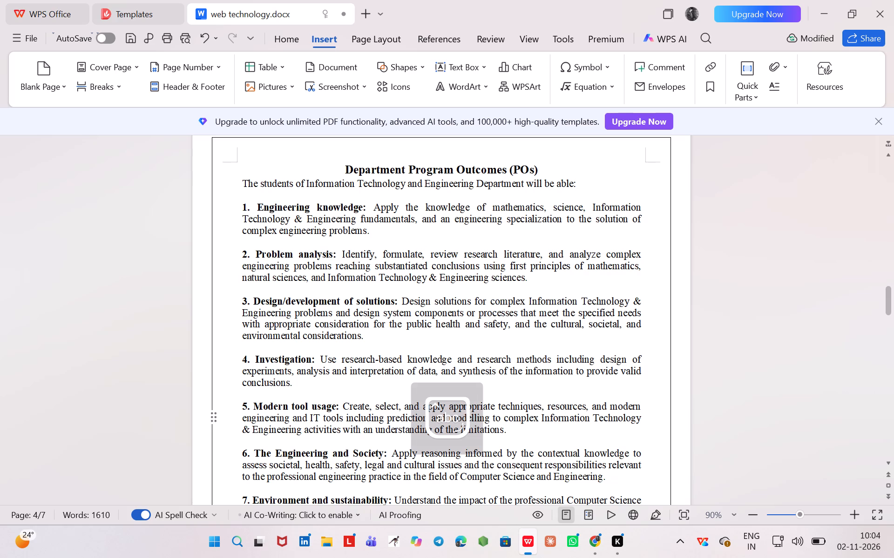
# Replace "Computer Science" with "Information Technology" in program outcome 6, The Engineering and Society.
pyautogui.scroll(-1, 621, 438)
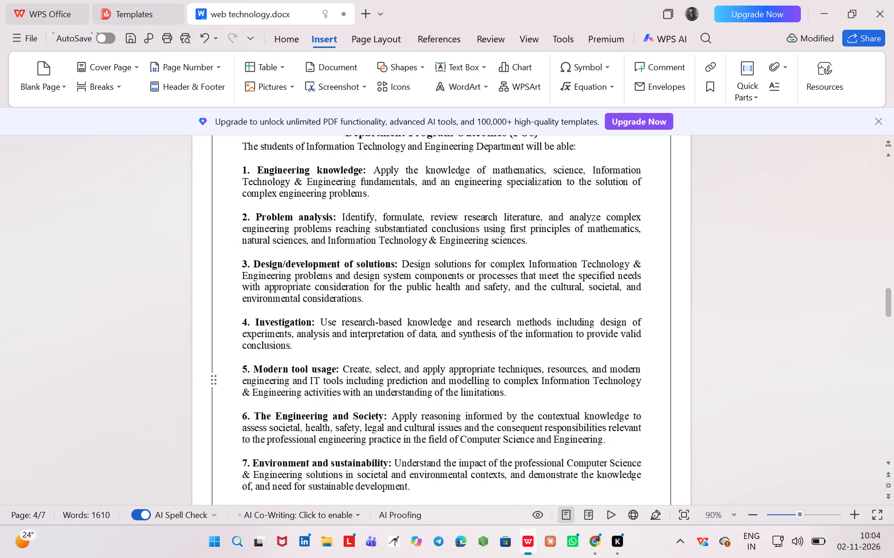
pyautogui.click(535, 436)
pyautogui.press('BackSpace')
pyautogui.press('BackSpace')
pyautogui.press('BackSpace')
pyautogui.press('BackSpace')
pyautogui.press('BackSpace')
pyautogui.press('BackSpace')
pyautogui.press('BackSpace')
pyautogui.press('BackSpace')
pyautogui.press('BackSpace')
pyautogui.press('BackSpace')
pyautogui.press('BackSpace')
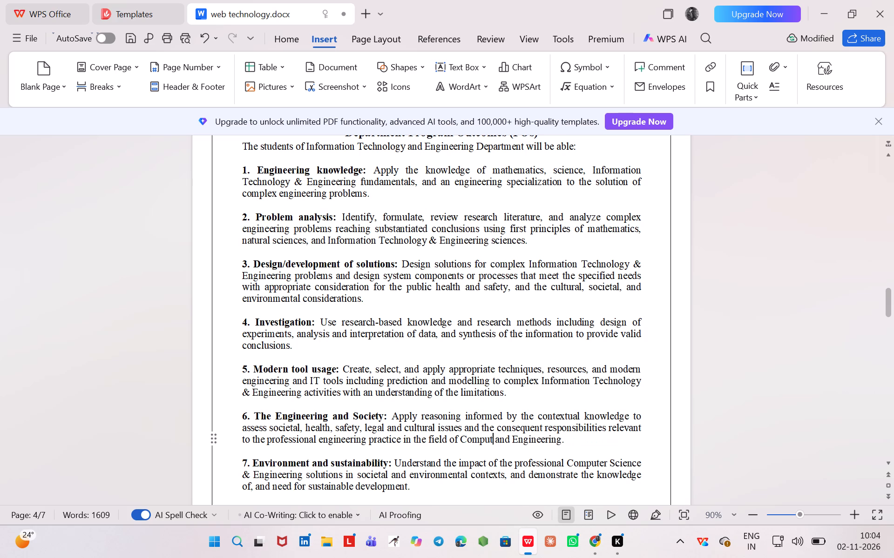
pyautogui.press('BackSpace')
pyautogui.press('BackSpace')
pyautogui.press('BackSpace')
pyautogui.press('BackSpace')
pyautogui.press('BackSpace')
pyautogui.press('BackSpace')
pyautogui.press('space')
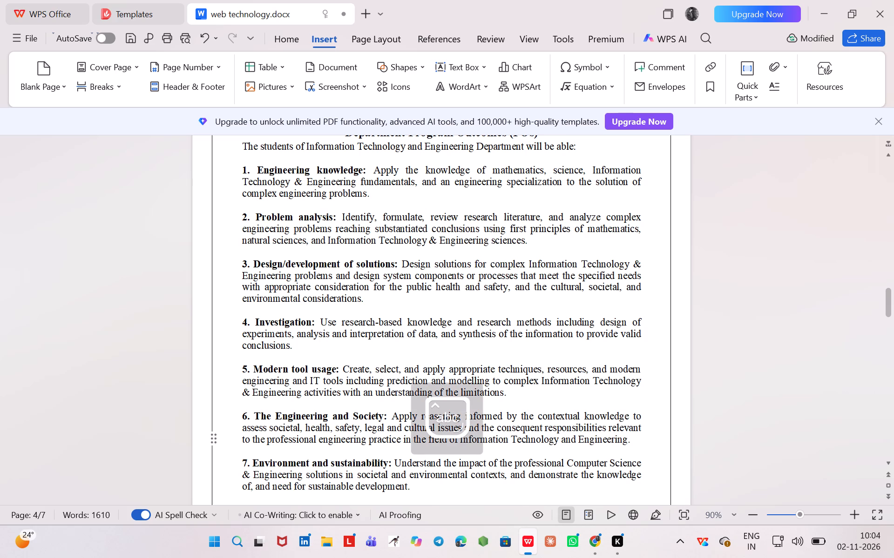
# Replace "Computer Science" with "Information Technology" in program outcome 7, Environment and sustainability.
pyautogui.scroll(-2, 551, 425)
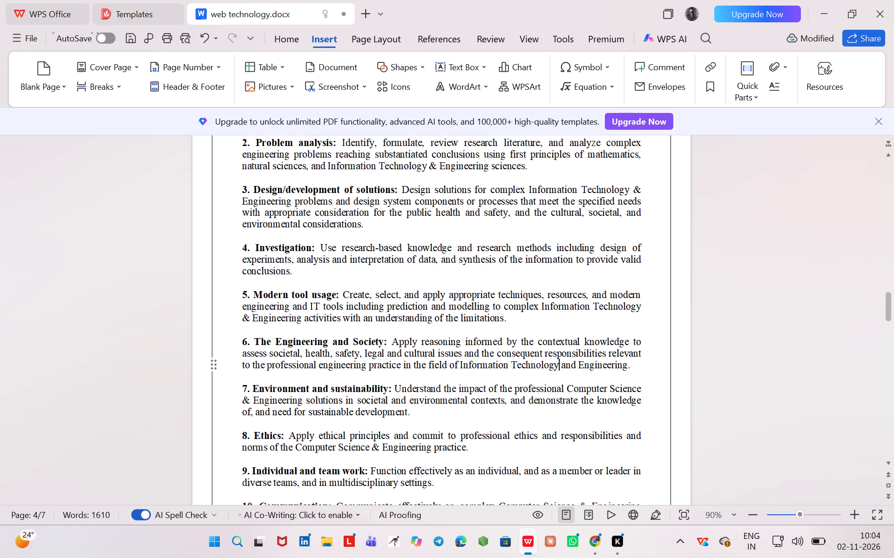
pyautogui.click(639, 385)
pyautogui.press('BackSpace')
pyautogui.press('BackSpace')
pyautogui.press('BackSpace')
pyautogui.press('BackSpace')
pyautogui.press('BackSpace')
pyautogui.press('BackSpace')
pyautogui.press('BackSpace')
pyautogui.press('BackSpace')
pyautogui.press('BackSpace')
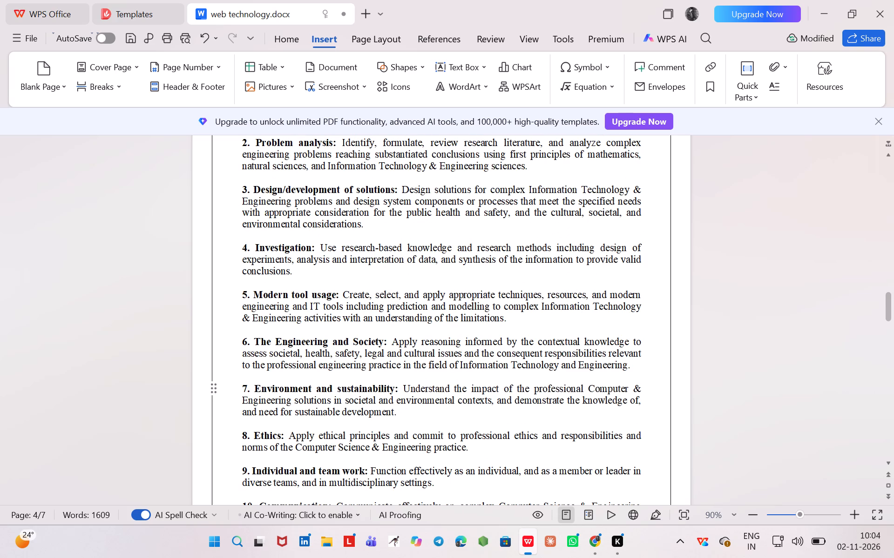
pyautogui.press('BackSpace')
pyautogui.press('BackSpace')
pyautogui.press('BackSpace')
pyautogui.press('BackSpace')
pyautogui.press('BackSpace')
pyautogui.press('BackSpace')
pyautogui.press('BackSpace')
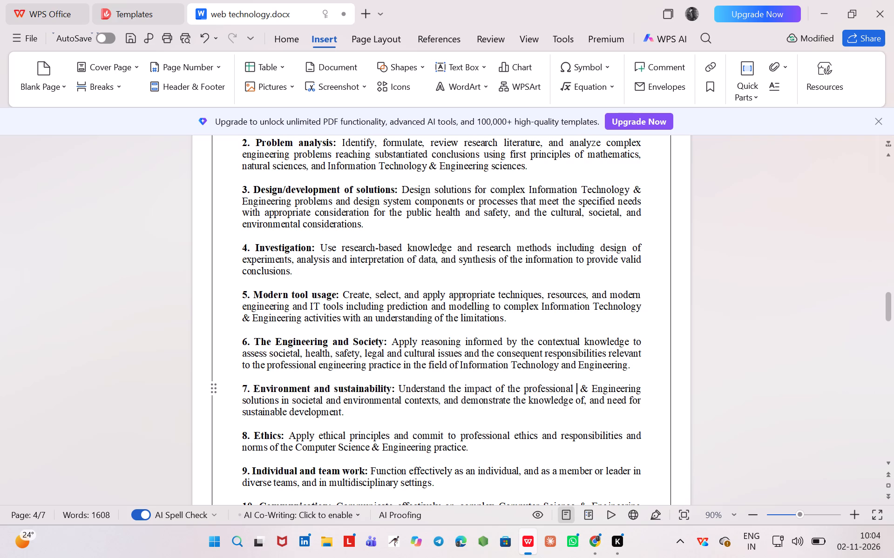
pyautogui.press('BackSpace')
pyautogui.press('BackSpace')
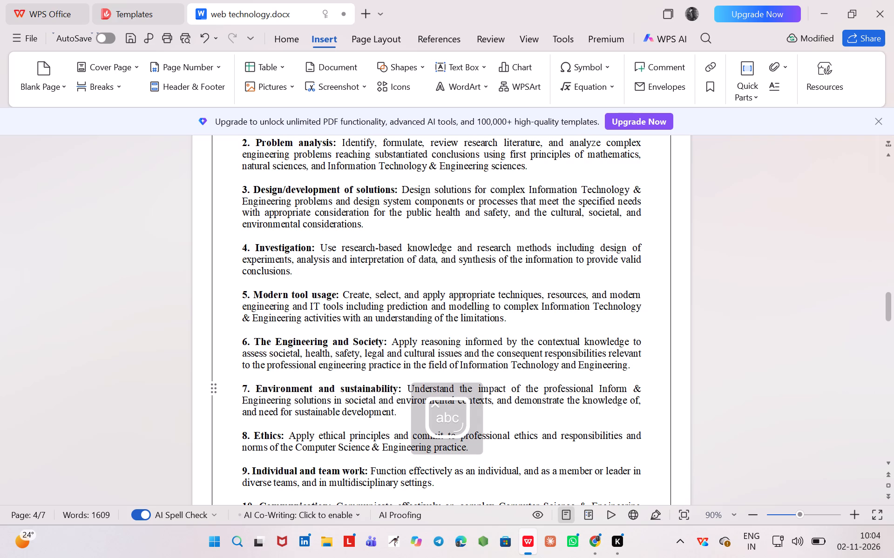
pyautogui.write('TE')
pyautogui.press('BackSpace')
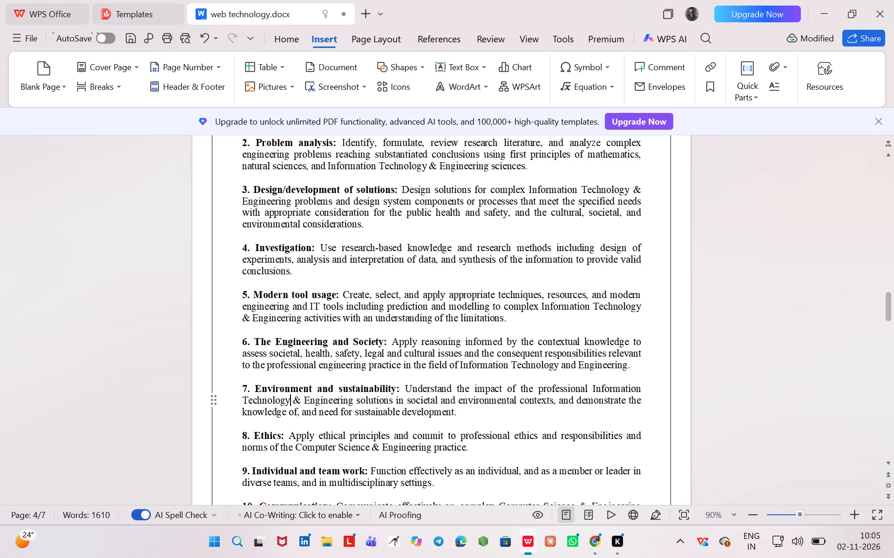
# Replace "Computer Science" with "Information Technology" in program outcome 8, Ethics, correcting any misspelling in the new text.
pyautogui.moveTo(295, 447); pyautogui.dragTo(366, 446)
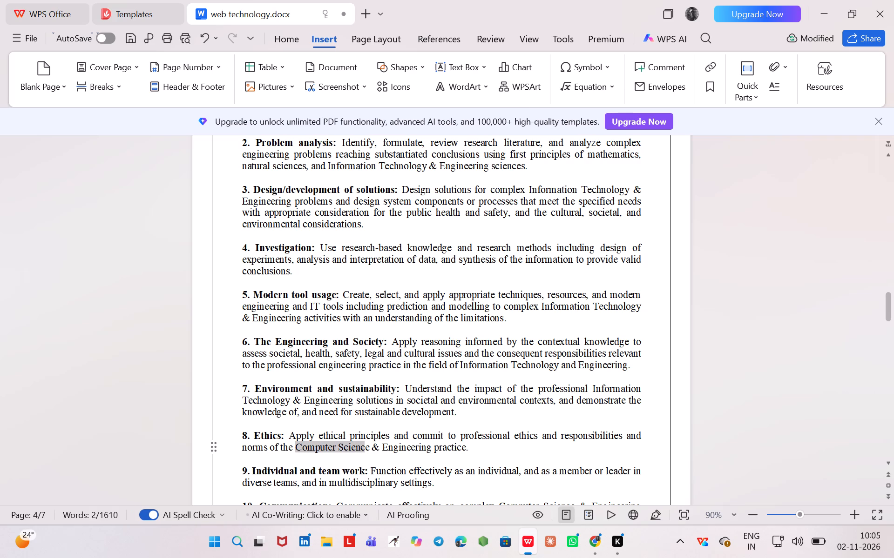
pyautogui.moveTo(366, 446); pyautogui.dragTo(368, 446)
pyautogui.press('BackSpace')
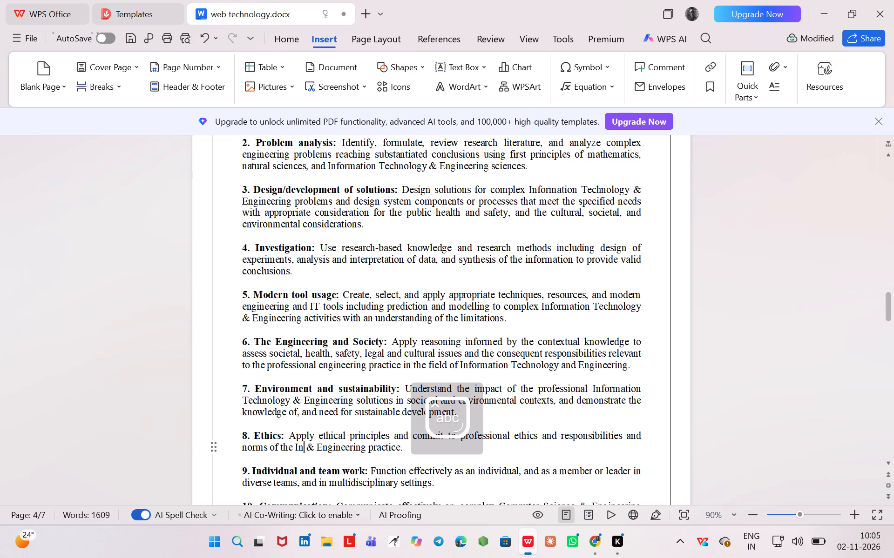
pyautogui.write('fro')
pyautogui.press('BackSpace')
pyautogui.press('BackSpace')
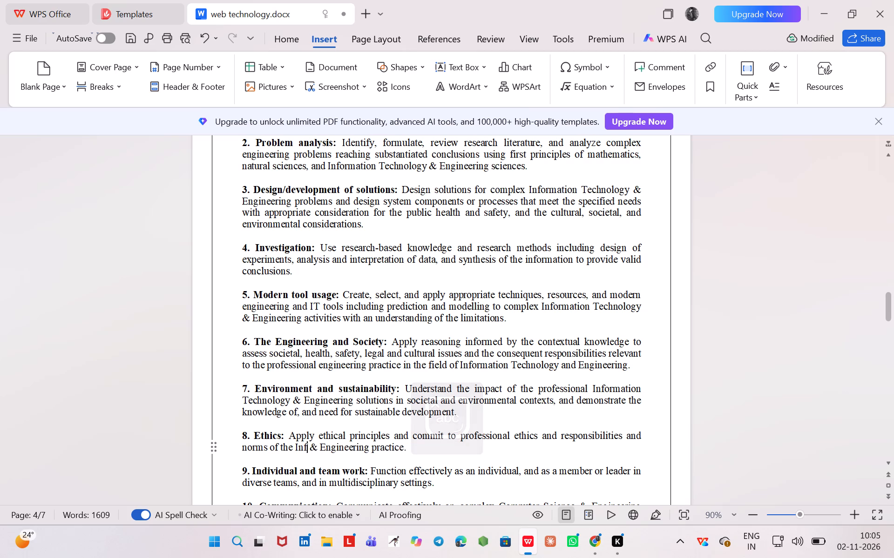
pyautogui.write('ormation')
pyautogui.press('space')
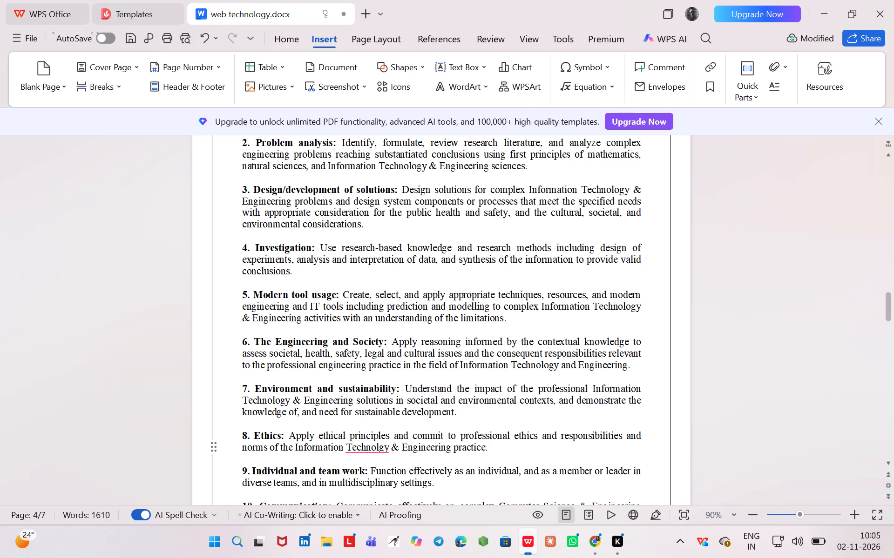
pyautogui.click(379, 445)
pyautogui.press('o')
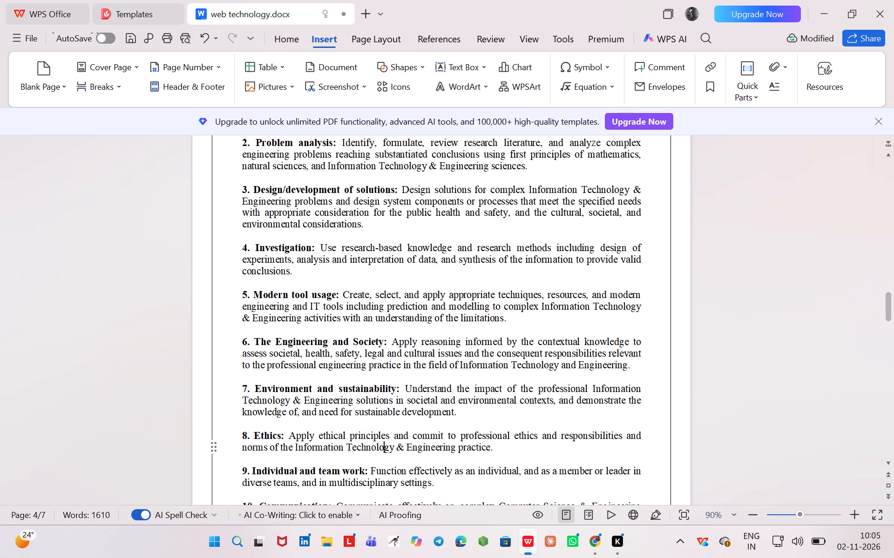
# Replace "Computer Science" with "Information Technology" in program outcome 10, Communication.
pyautogui.scroll(-2, 486, 379)
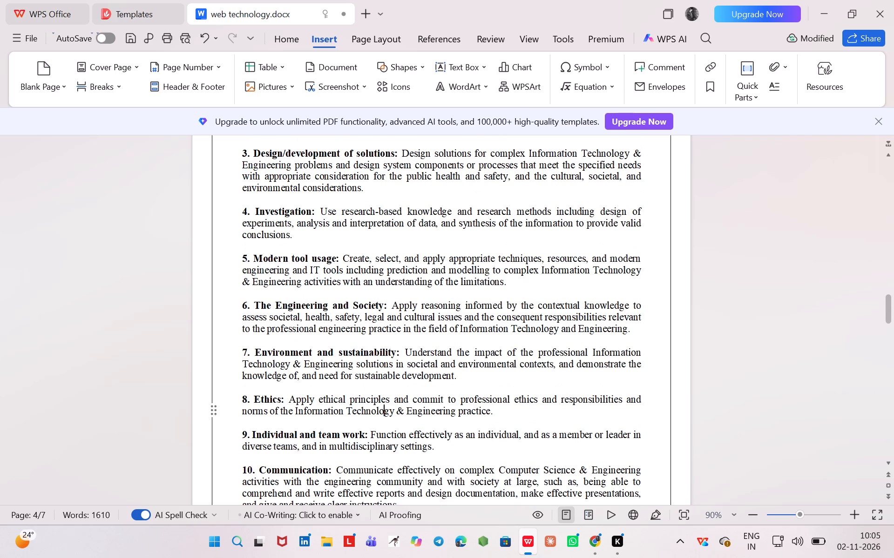
pyautogui.scroll(-1, 449, 417)
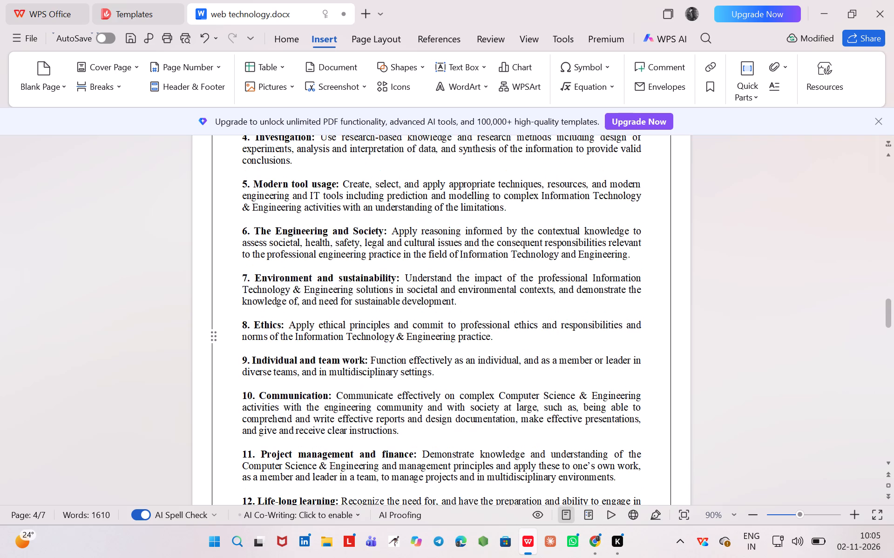
pyautogui.moveTo(575, 394); pyautogui.dragTo(518, 395)
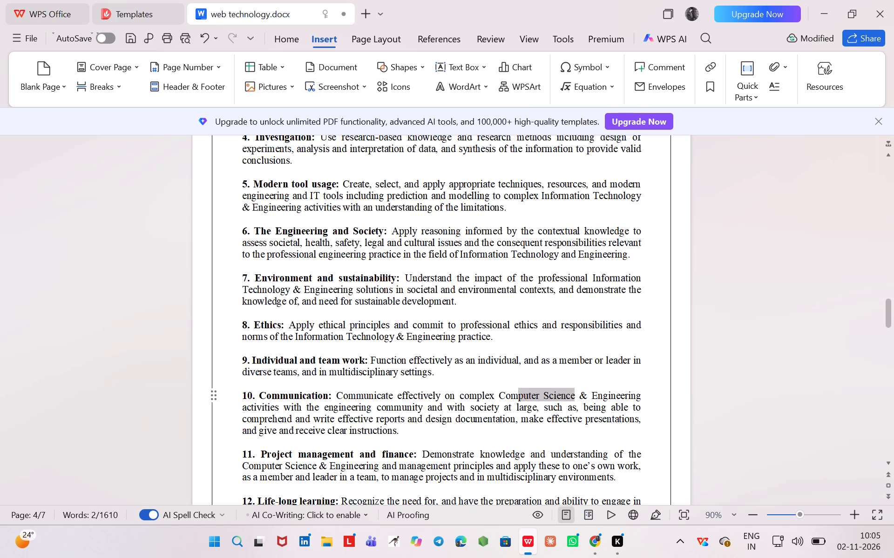
pyautogui.moveTo(518, 395); pyautogui.dragTo(501, 395)
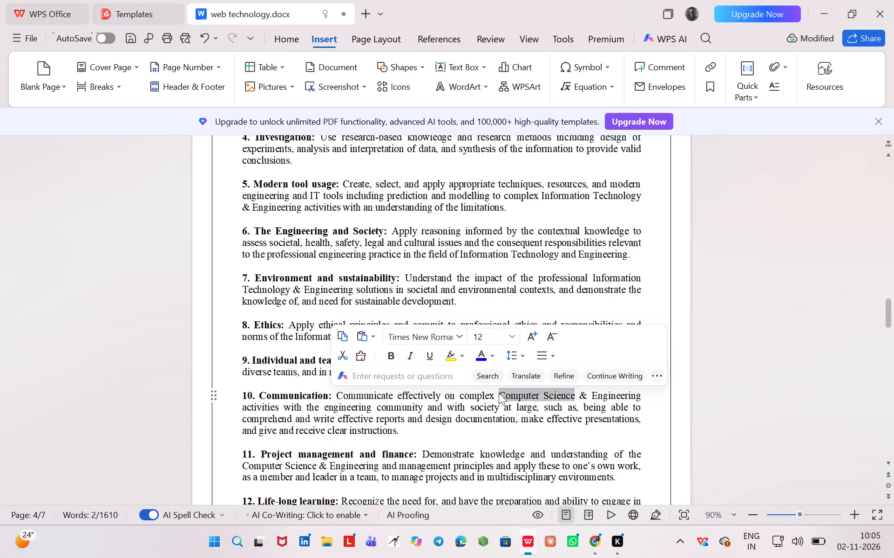
pyautogui.press('BackSpace')
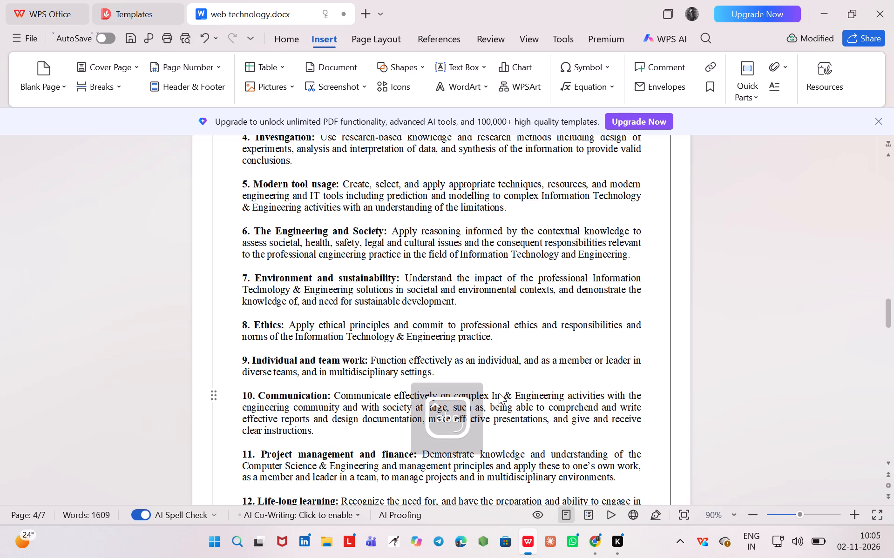
pyautogui.press('BackSpace')
pyautogui.press('BackSpace')
pyautogui.write('ormation')
pyautogui.press('space')
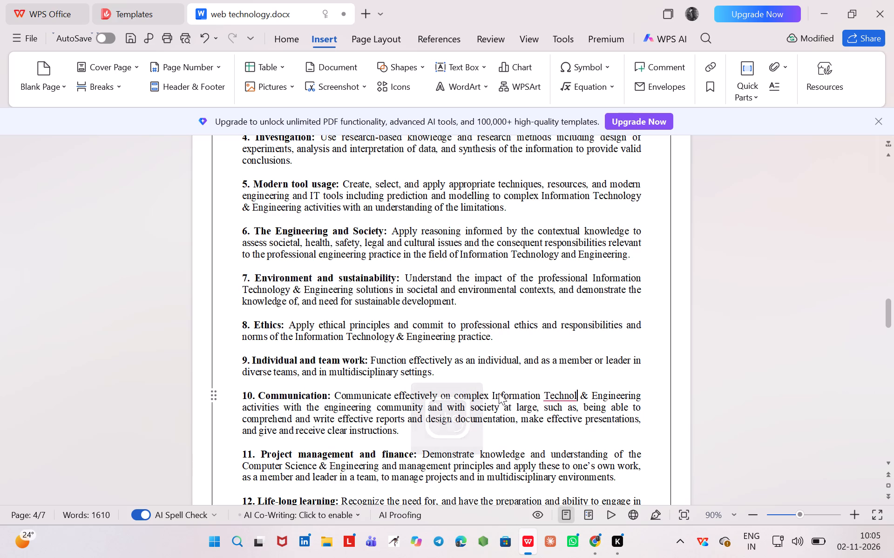
pyautogui.write('ogy')
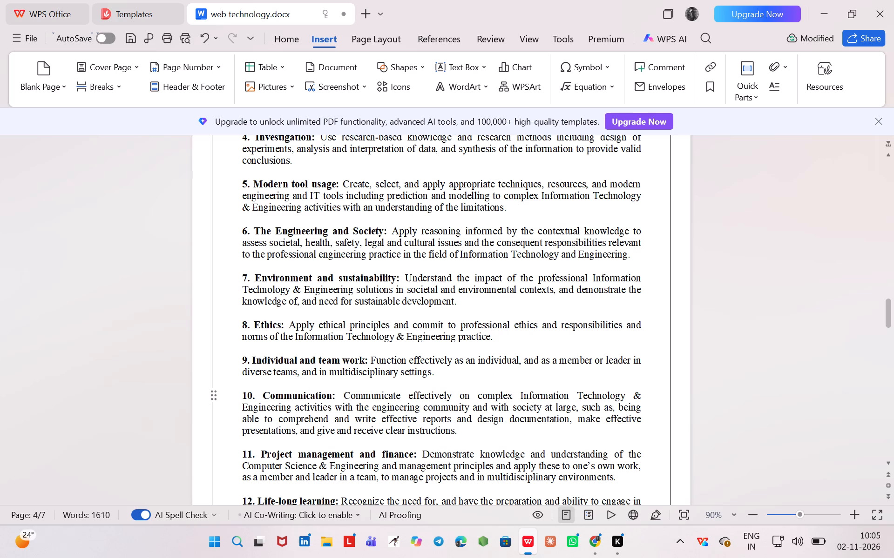
# Replace "Computer Science" with "Information Technology" in program outcome 11, Project management and finance, correcting any misspelling in the new text.
pyautogui.scroll(-1, 427, 445)
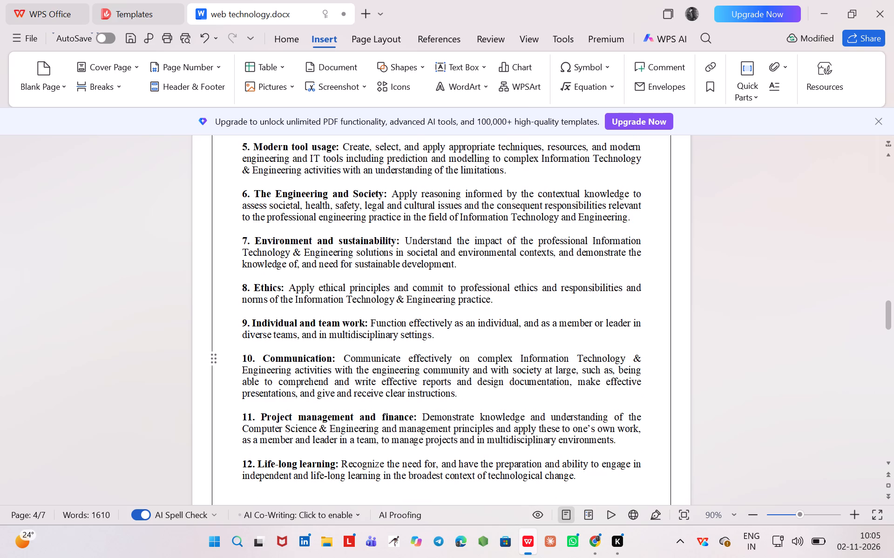
pyautogui.click(316, 428)
pyautogui.press('BackSpace')
pyautogui.press('BackSpace')
pyautogui.press('BackSpace')
pyautogui.press('BackSpace')
pyautogui.press('BackSpace')
pyautogui.press('BackSpace')
pyautogui.press('BackSpace')
pyautogui.press('BackSpace')
pyautogui.press('BackSpace')
pyautogui.press('BackSpace')
pyautogui.press('BackSpace')
pyautogui.press('BackSpace')
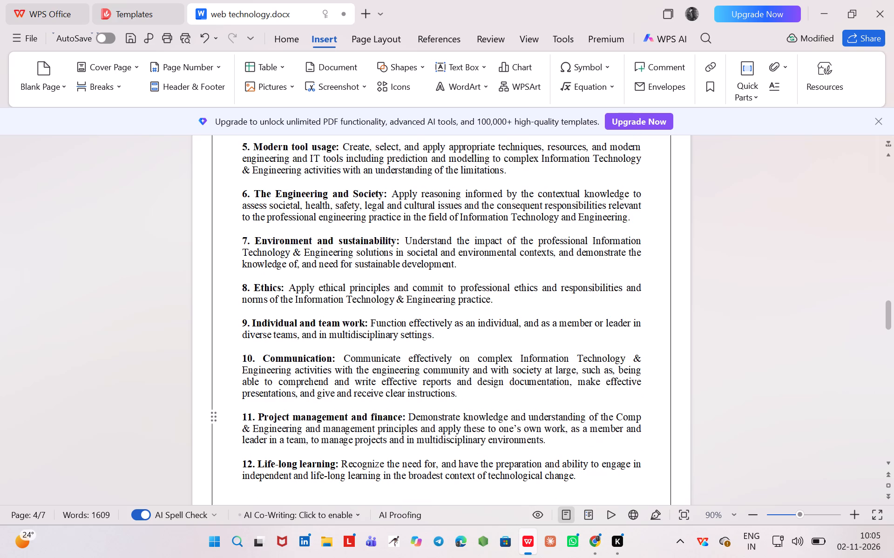
pyautogui.press('BackSpace')
pyautogui.press('BackSpace')
pyautogui.press('BackSpace')
pyautogui.press('BackSpace')
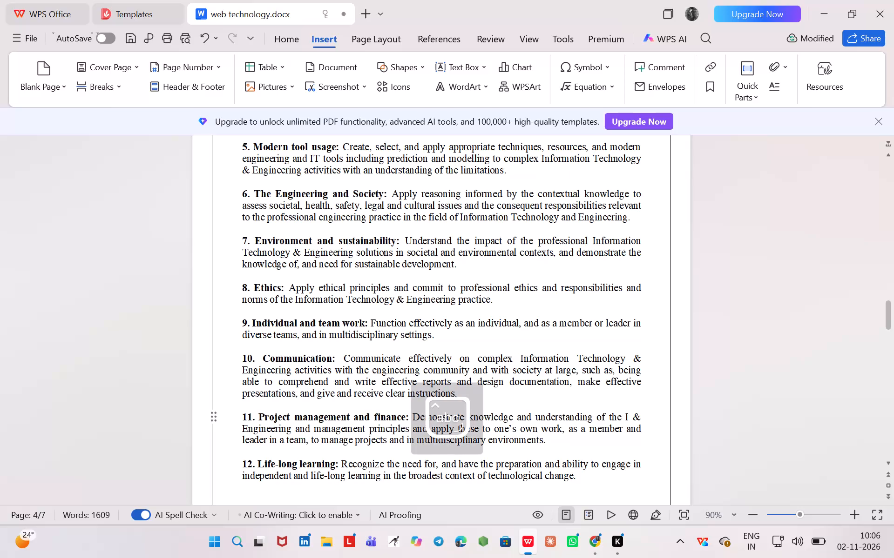
pyautogui.write('maion')
pyautogui.press('space')
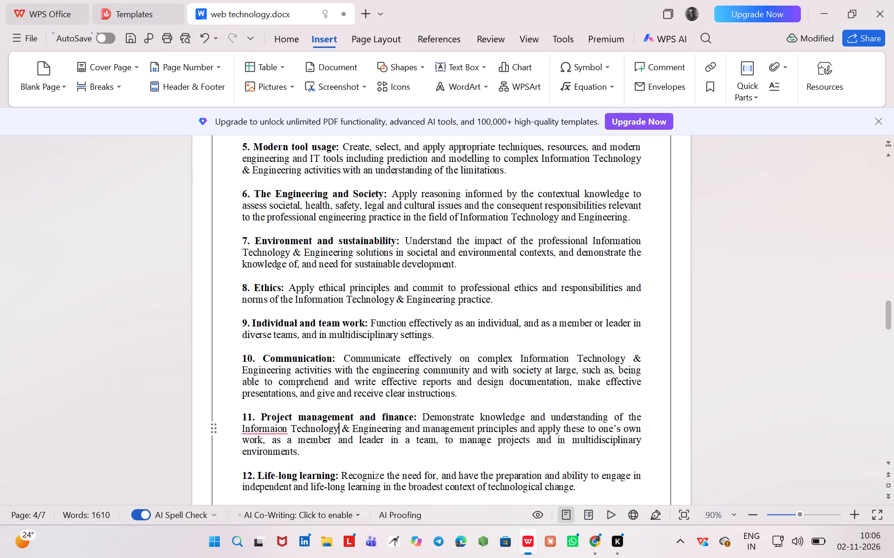
pyautogui.click(276, 429)
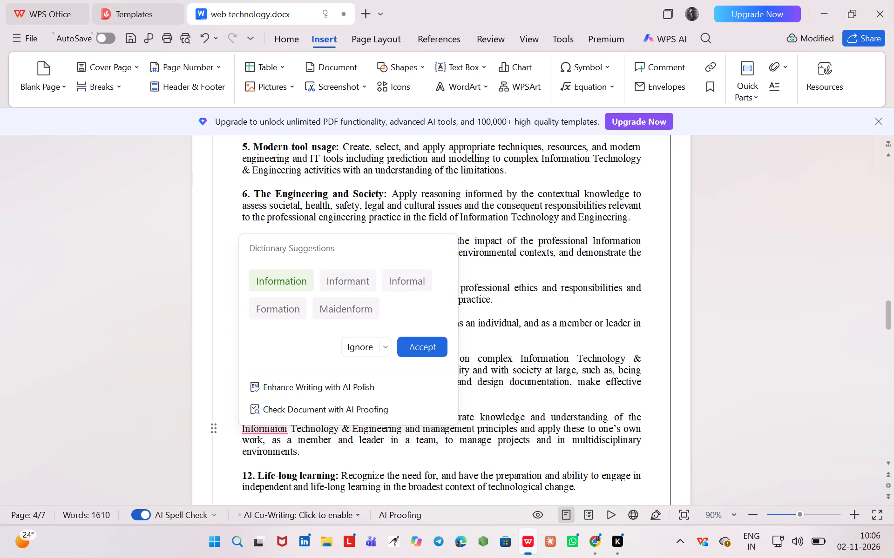
pyautogui.click(276, 430)
pyautogui.press('t')
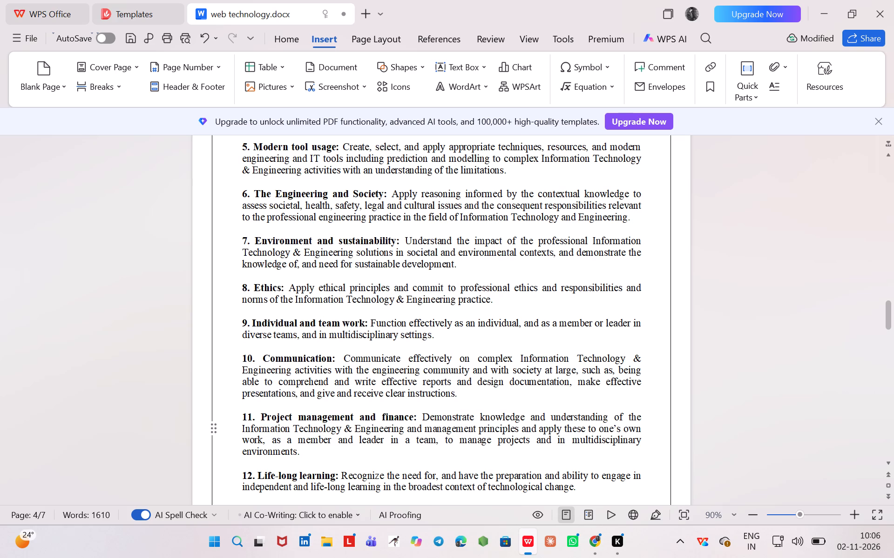
# Review the end of the program outcomes and the Program Specific Outcomes and Course Outcomes page for remaining department references.
pyautogui.scroll(-2, 362, 443)
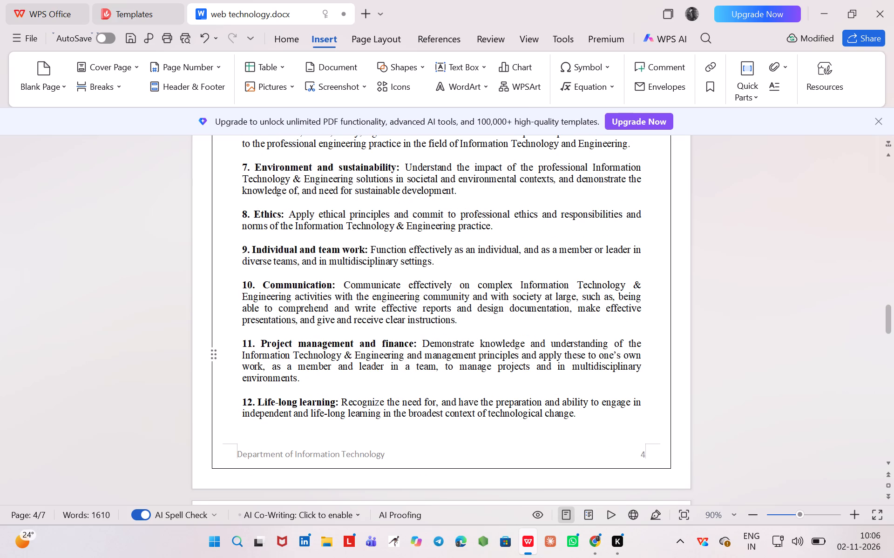
pyautogui.scroll(-1, 427, 419)
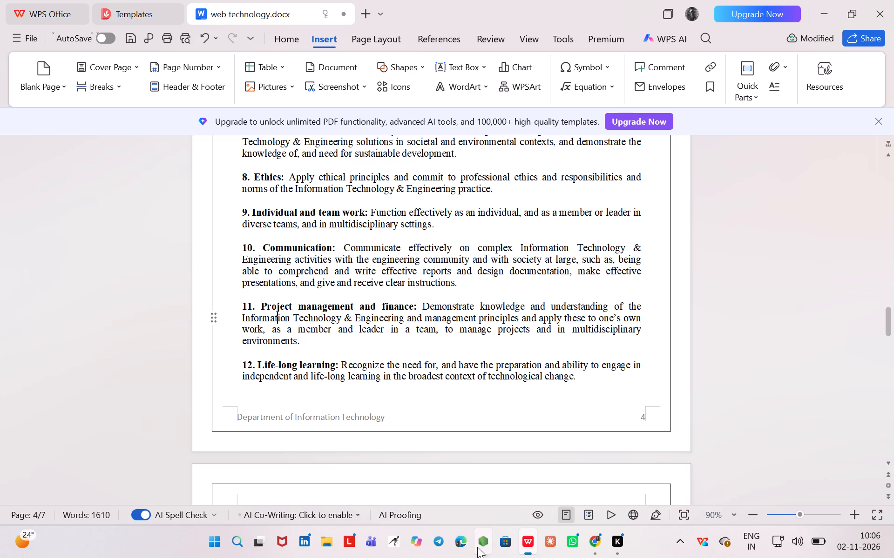
pyautogui.scroll(-1, 451, 453)
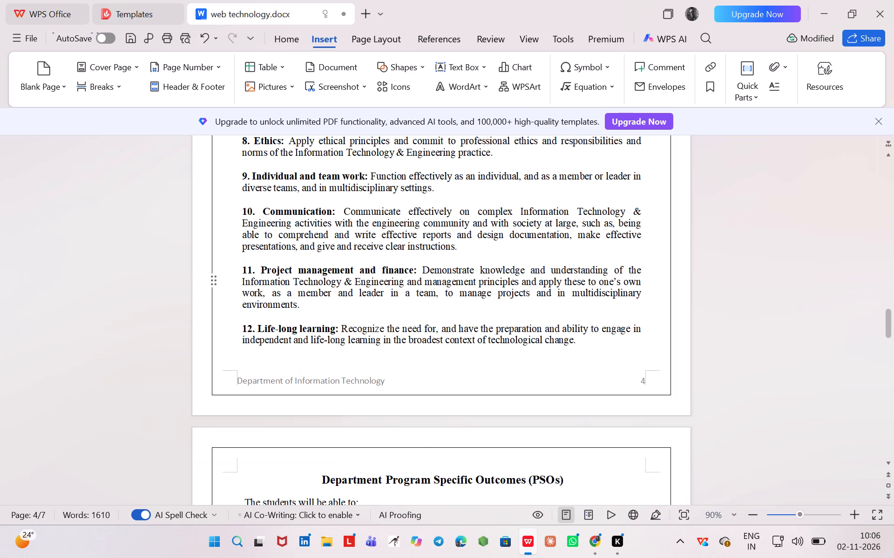
pyautogui.scroll(-2, 440, 432)
pyautogui.scroll(-1, 461, 395)
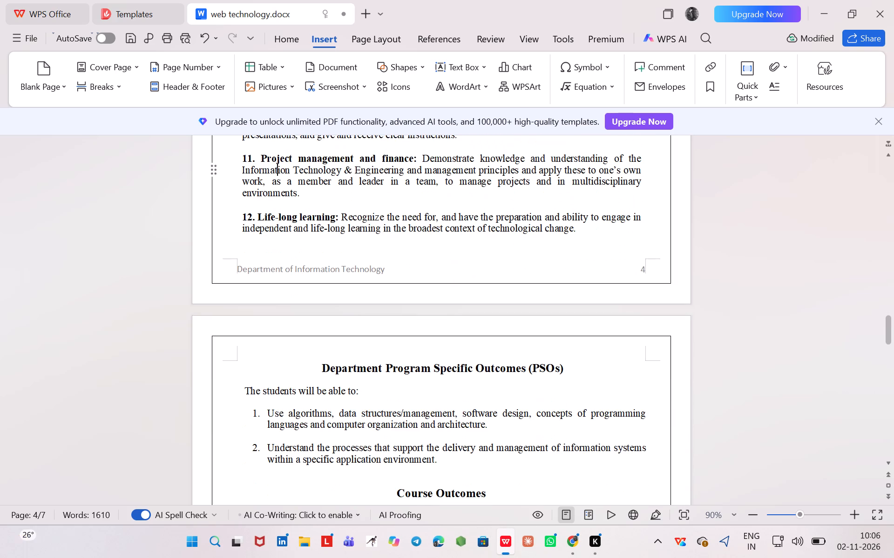
pyautogui.scroll(-1, 466, 396)
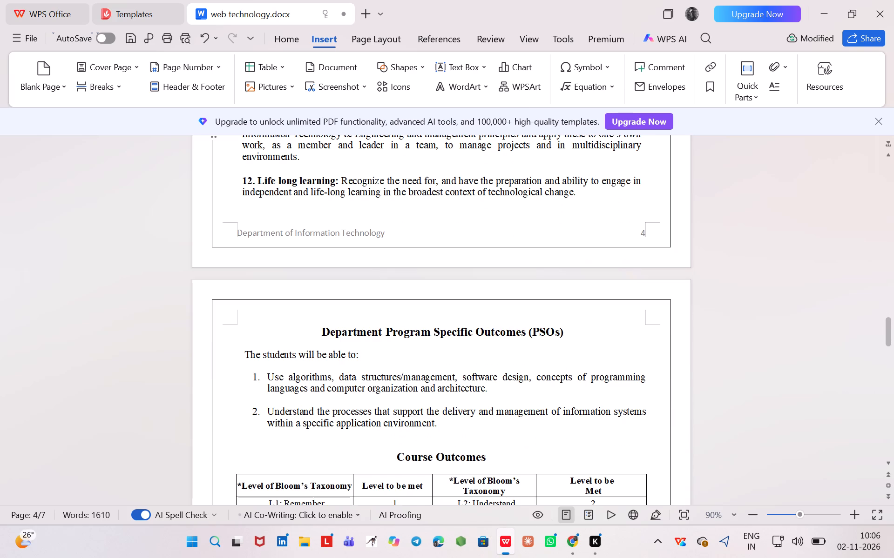
pyautogui.scroll(-4, 480, 416)
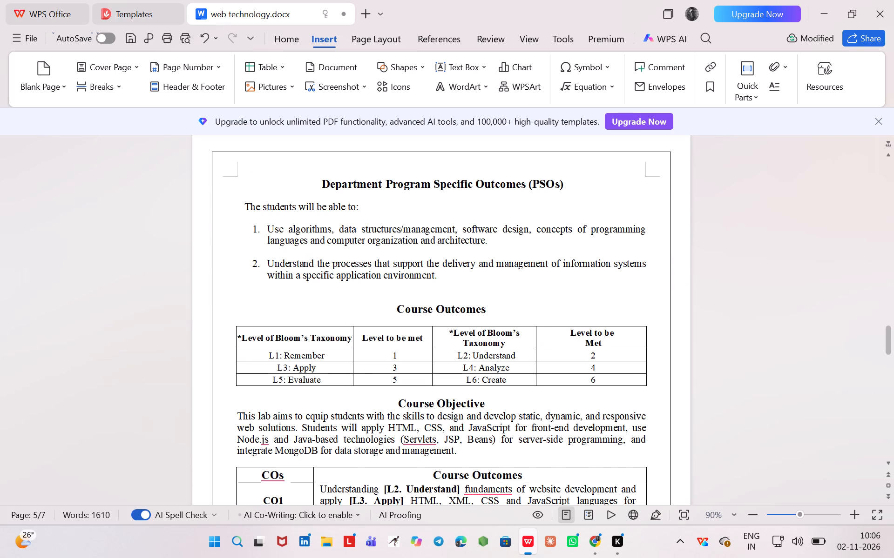
# Review the Bloom's Taxonomy table, Course Objective and CO1 to CO3 descriptions for remaining department references.
pyautogui.scroll(-3, 434, 440)
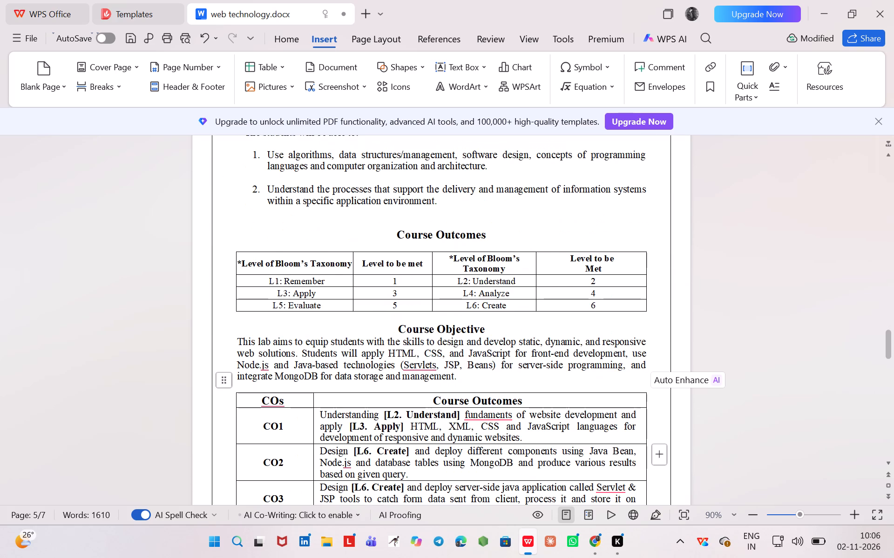
pyautogui.scroll(-2, 495, 414)
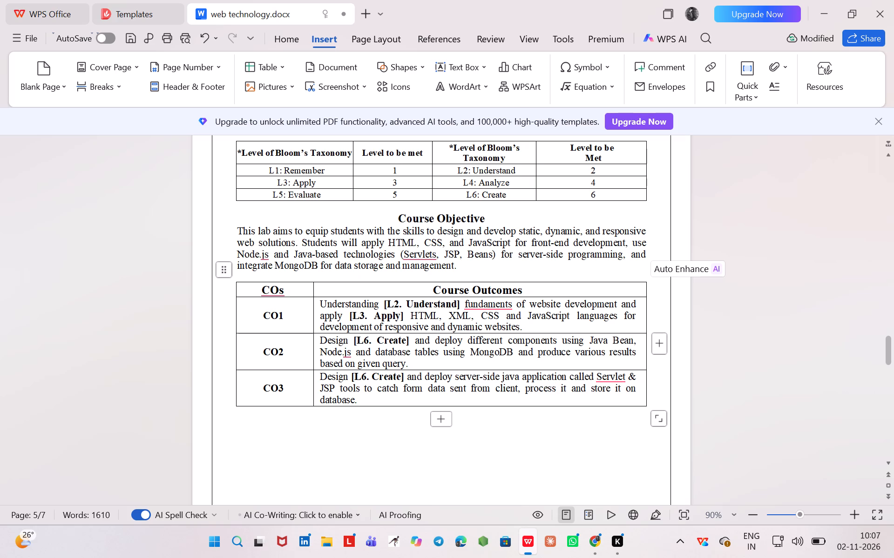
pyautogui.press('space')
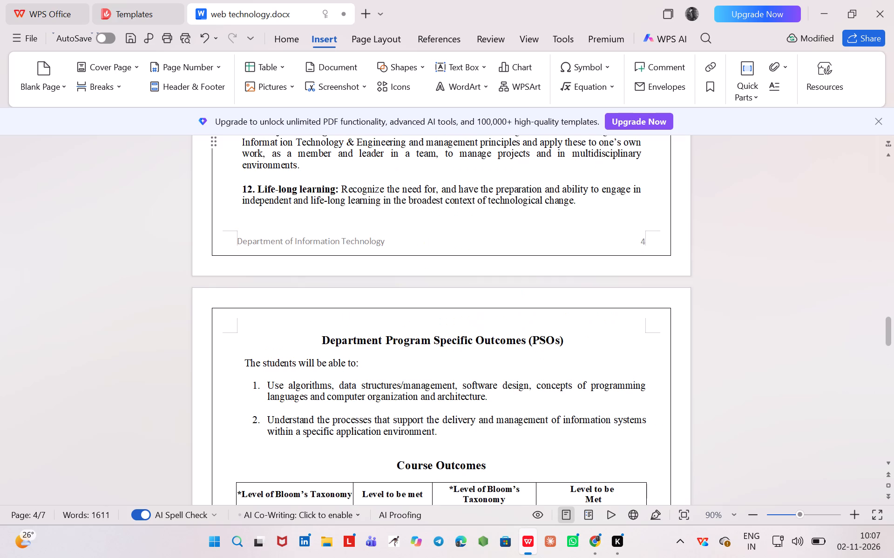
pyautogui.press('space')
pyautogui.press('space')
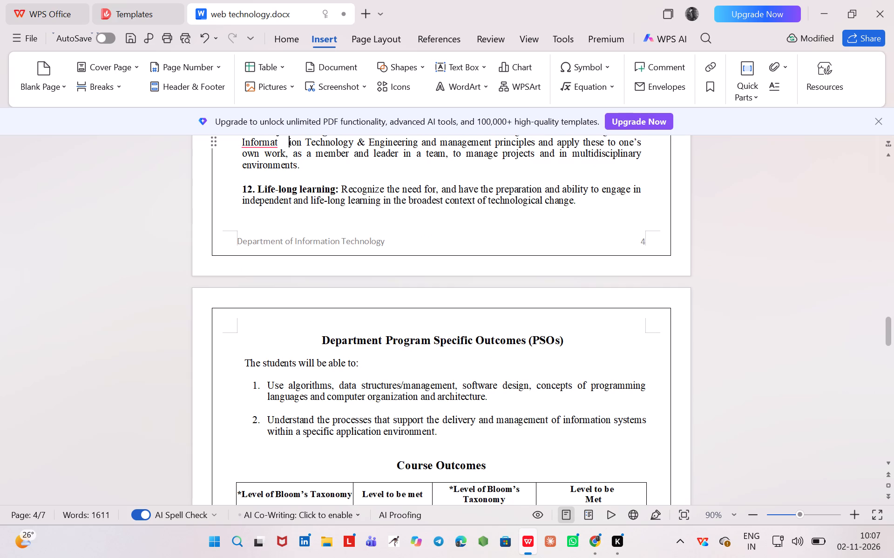
# Recheck the Program Specific Outcomes, Course Objective and Course Outcomes table for text that needs changing.
pyautogui.scroll(-4, 452, 352)
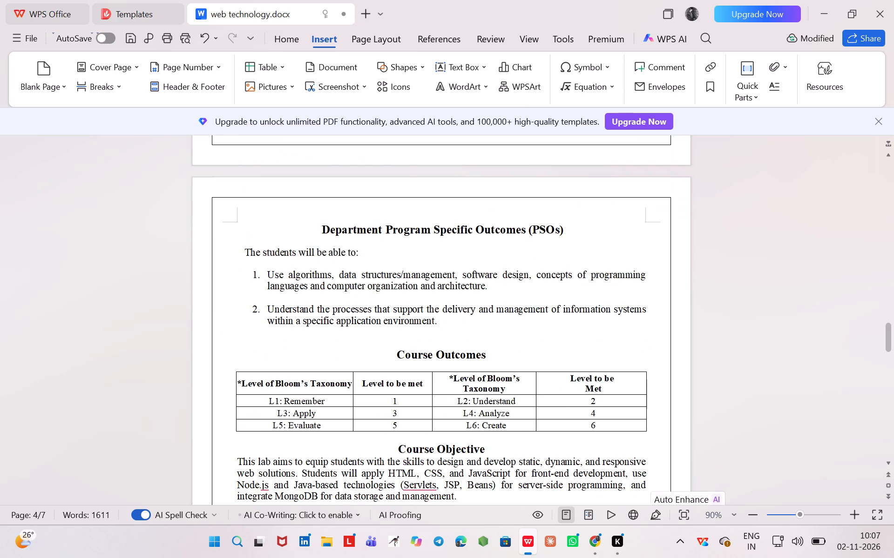
pyautogui.scroll(-10, 452, 350)
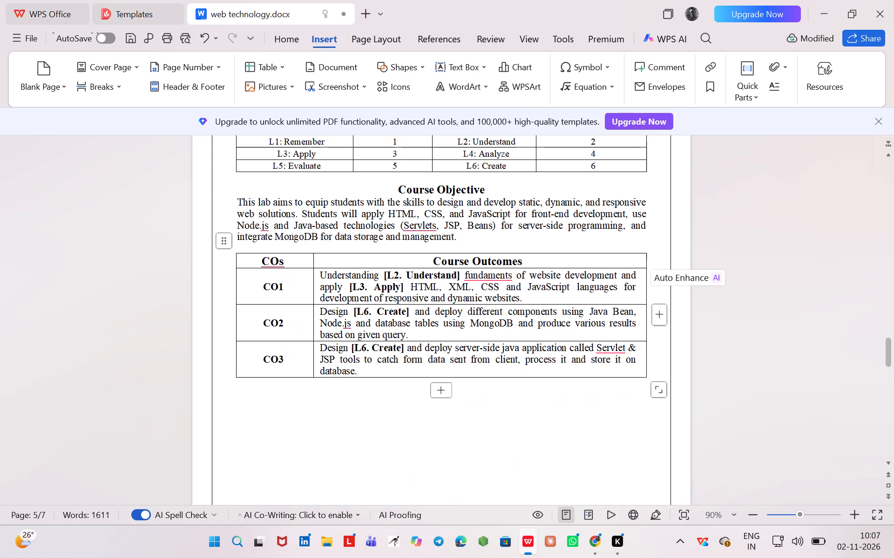
pyautogui.scroll(-1, 436, 338)
pyautogui.scroll(9, 433, 337)
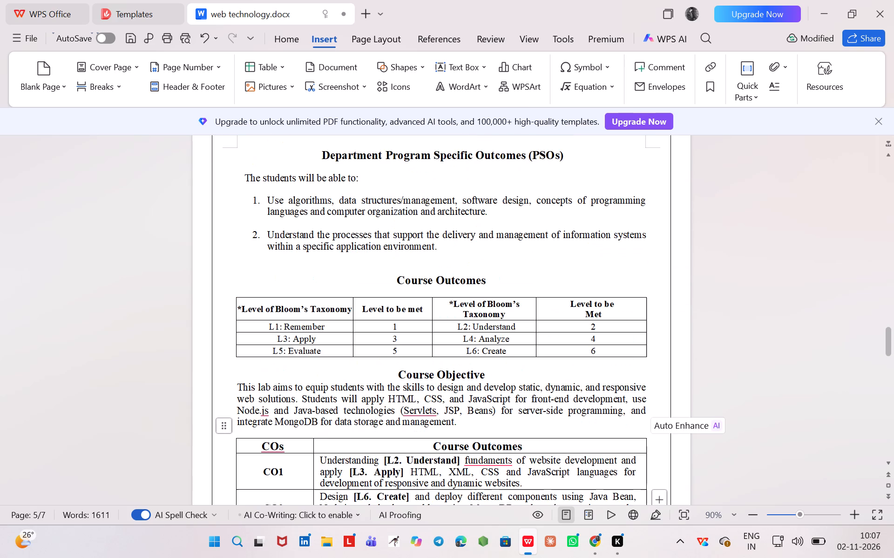
pyautogui.scroll(-1, 417, 318)
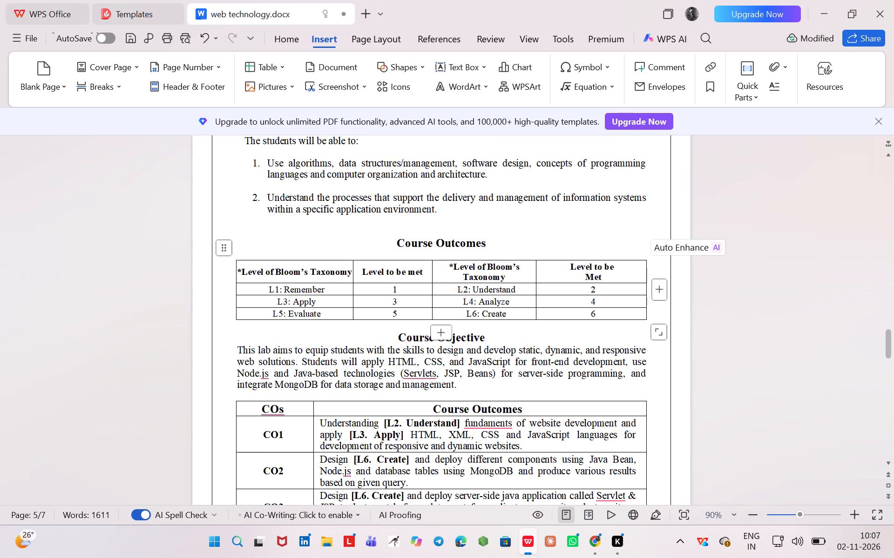
pyautogui.scroll(-1, 549, 443)
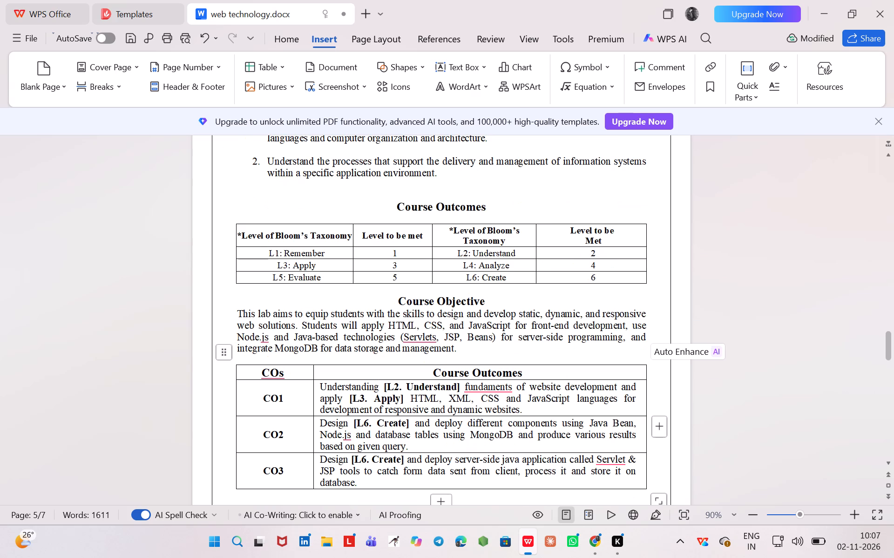
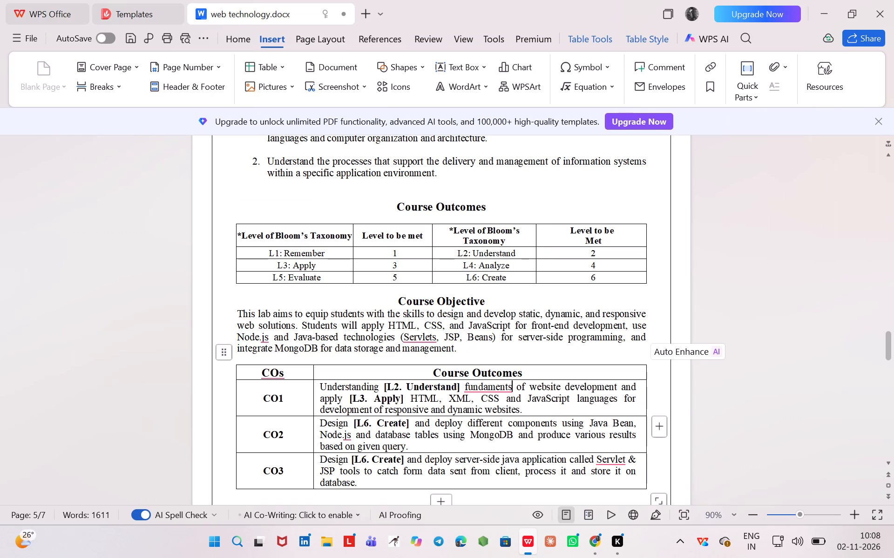
pyautogui.press('BackSpace')
pyautogui.press('BackSpace')
pyautogui.press('BackSpace')
pyautogui.press('BackSpace')
pyautogui.press('BackSpace')
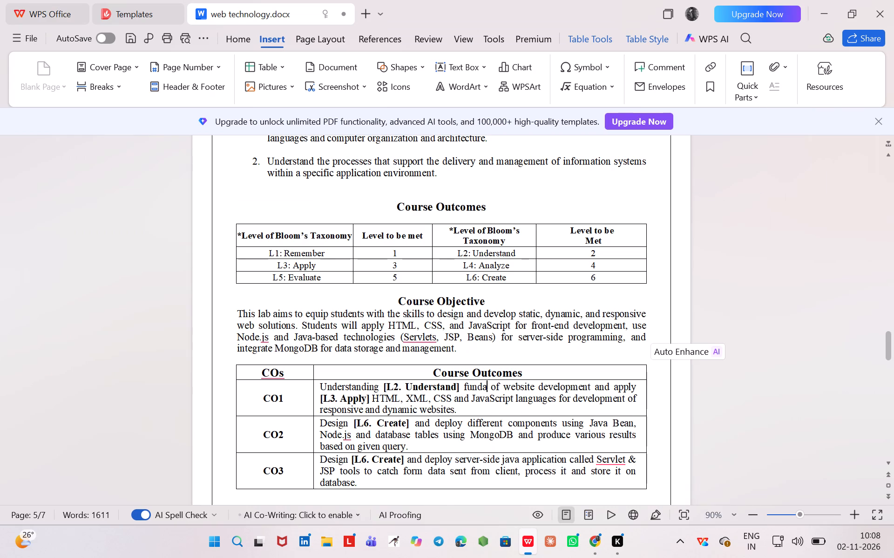
pyautogui.write('menatasl')
pyautogui.press('BackSpace')
pyautogui.press('BackSpace')
pyautogui.press('BackSpace')
pyautogui.press('BackSpace')
pyautogui.press('BackSpace')
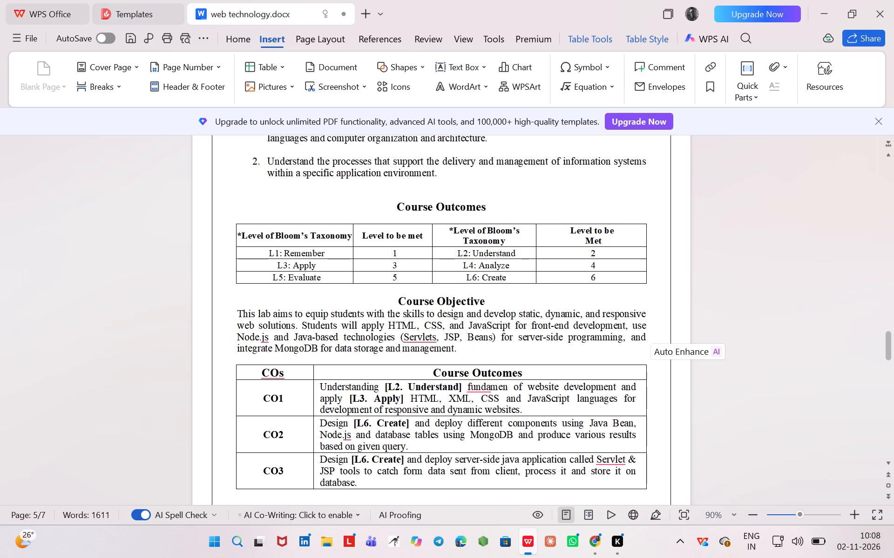
pyautogui.write('tals')
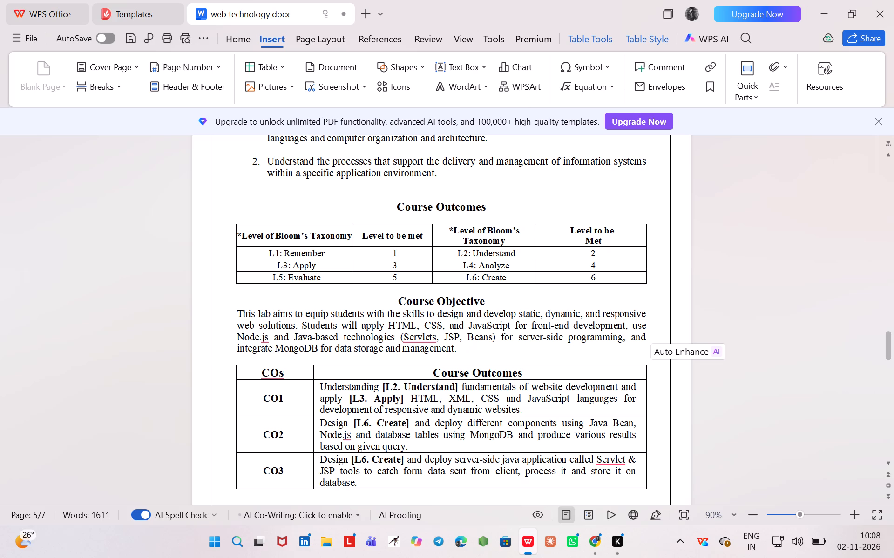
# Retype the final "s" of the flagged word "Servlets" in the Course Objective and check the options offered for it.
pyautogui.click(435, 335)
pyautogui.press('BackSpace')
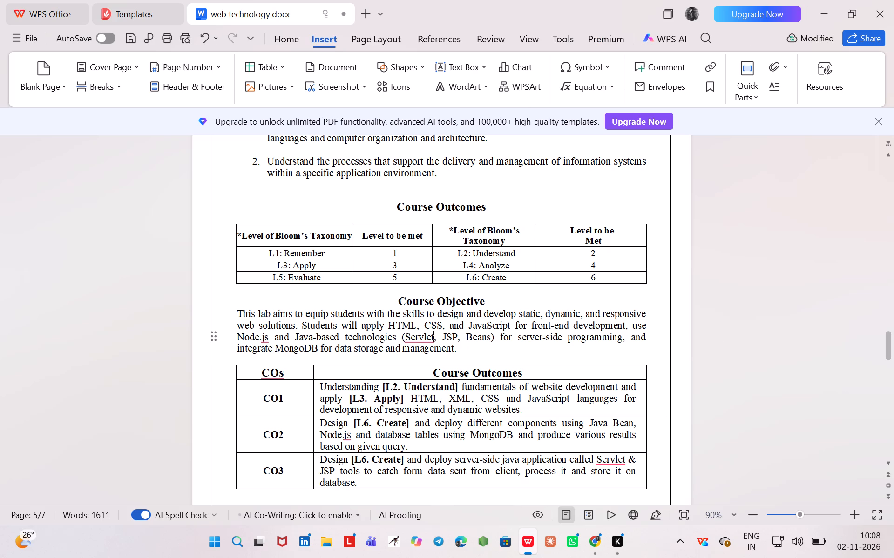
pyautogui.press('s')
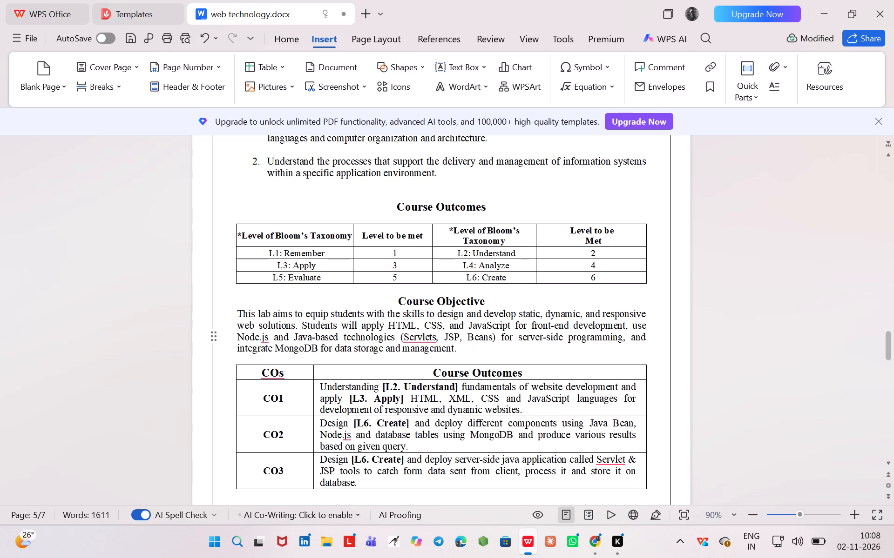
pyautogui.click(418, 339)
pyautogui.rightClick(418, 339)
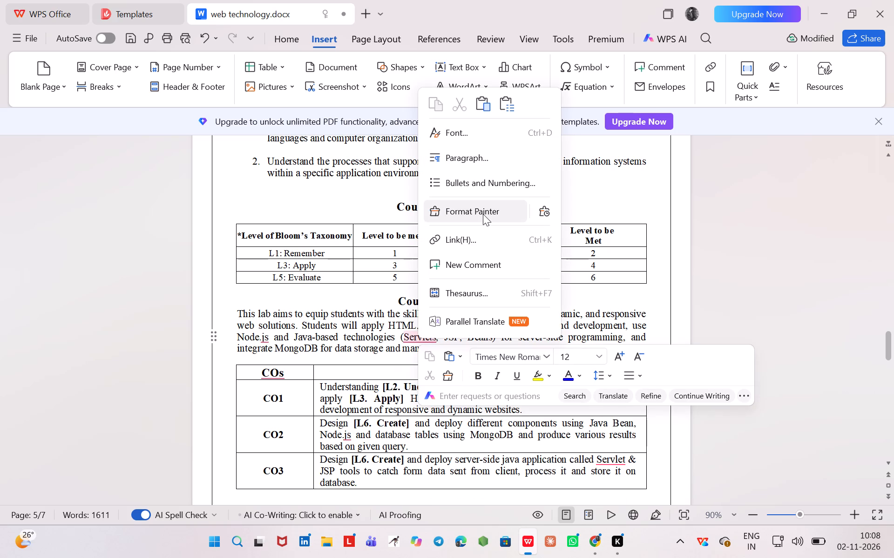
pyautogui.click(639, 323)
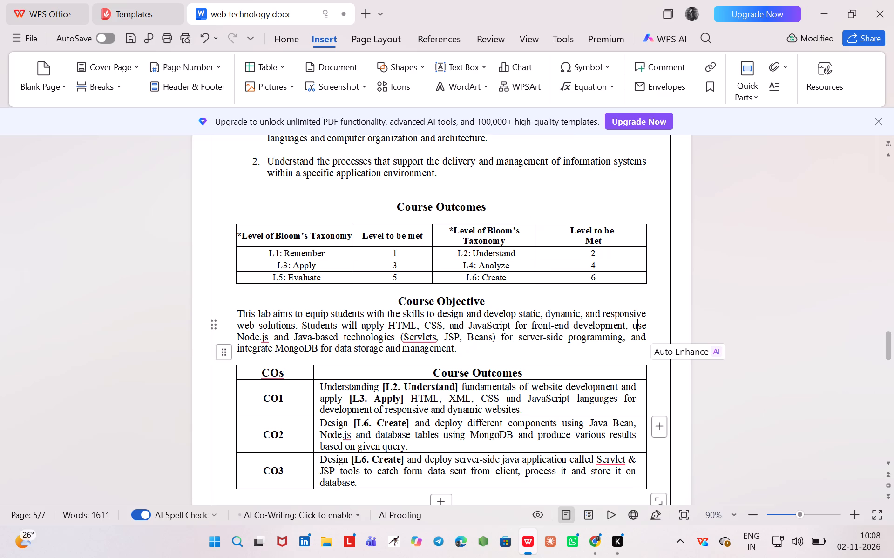
# Review the rest of the Course Outcomes page and the List of Experiments table with its corresponding COs.
pyautogui.scroll(-2, 408, 420)
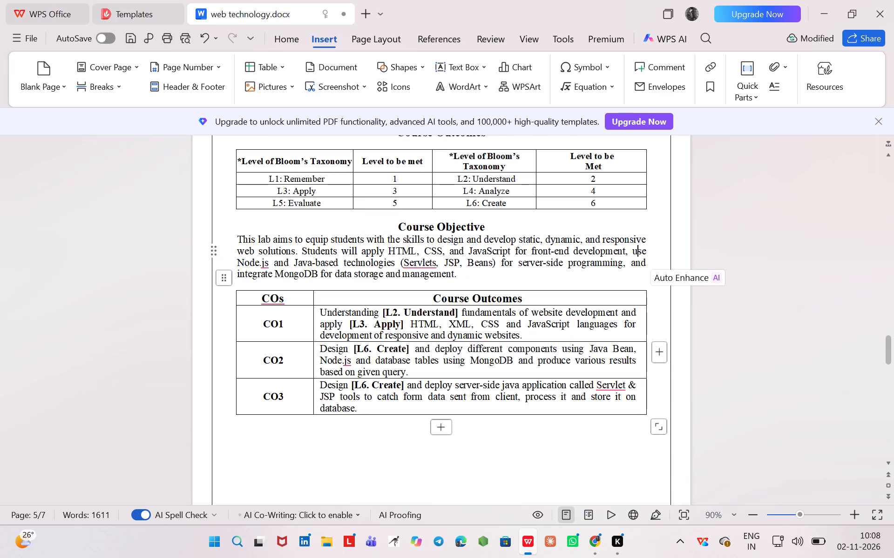
pyautogui.scroll(-5, 556, 395)
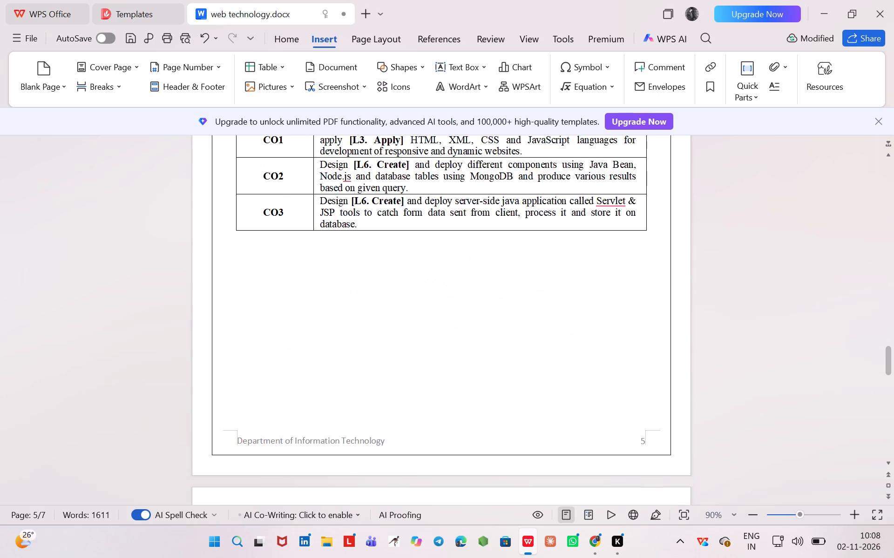
pyautogui.scroll(-8, 549, 409)
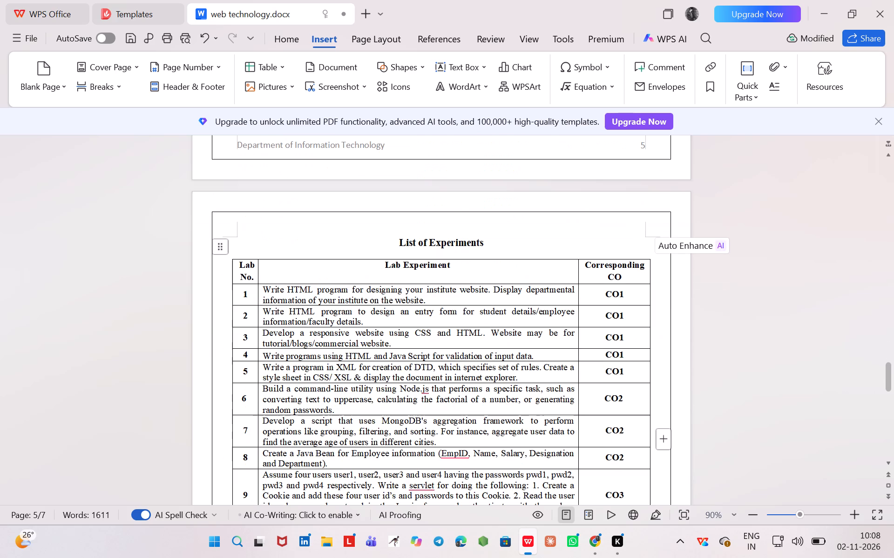
pyautogui.scroll(-1, 554, 406)
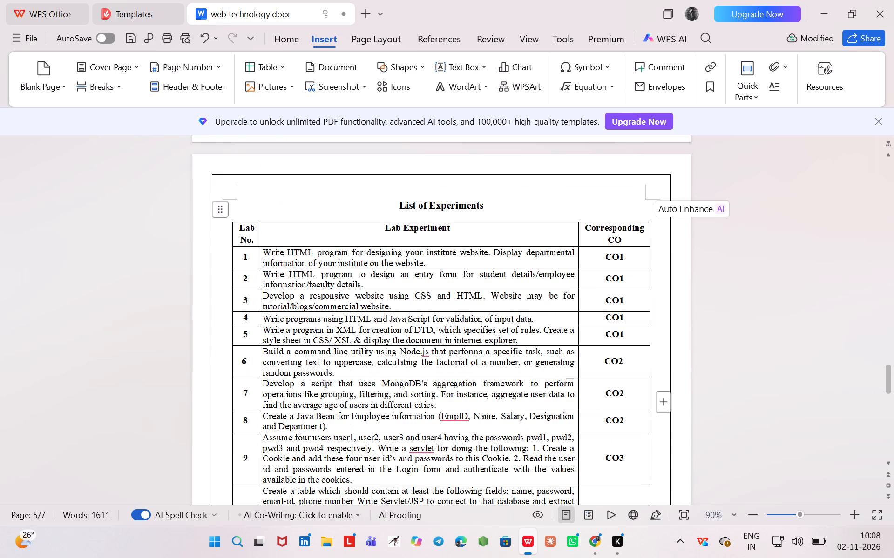
pyautogui.scroll(-2, 434, 438)
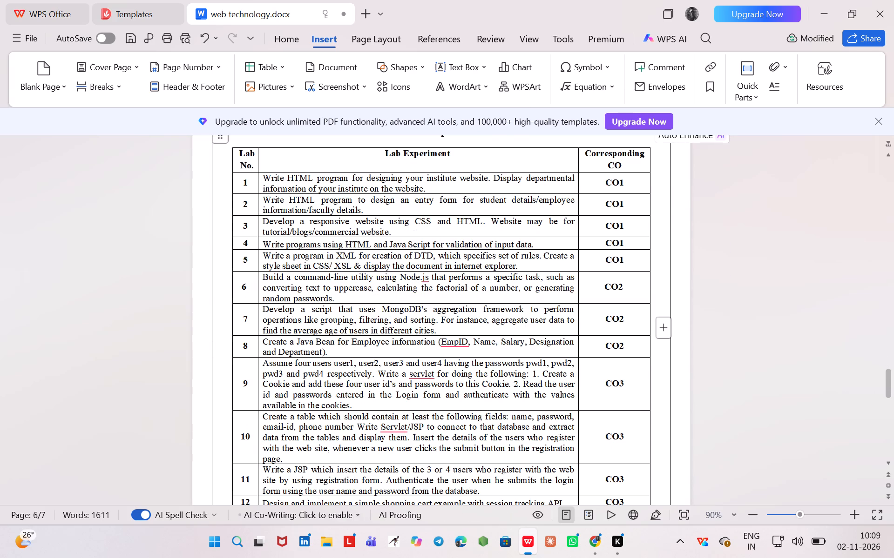
pyautogui.scroll(-8, 442, 428)
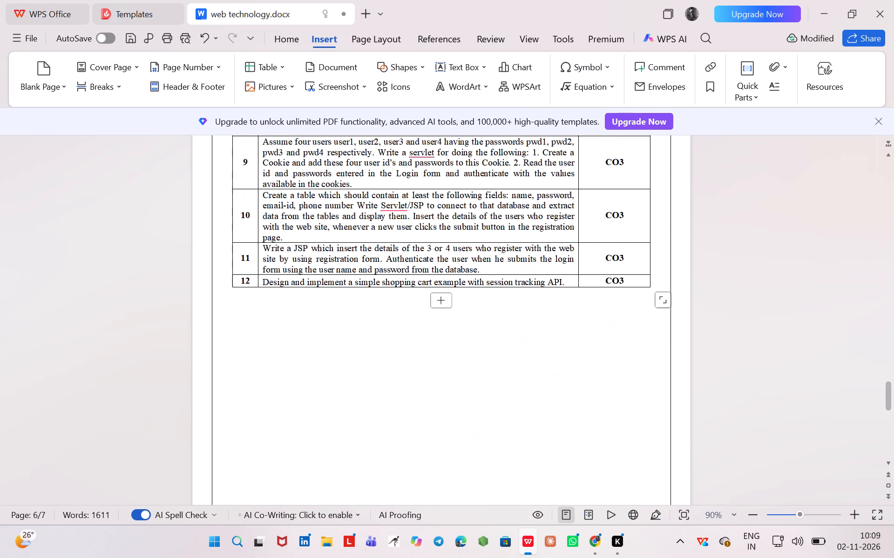
# Review the INDEX table of lab experiments and the page footers through to the end of the document.
pyautogui.scroll(-8, 445, 425)
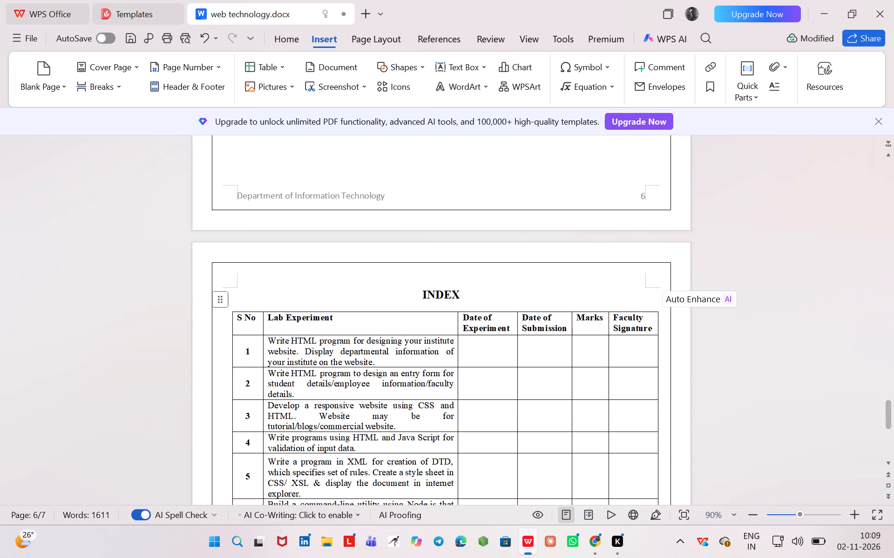
pyautogui.scroll(-2, 447, 421)
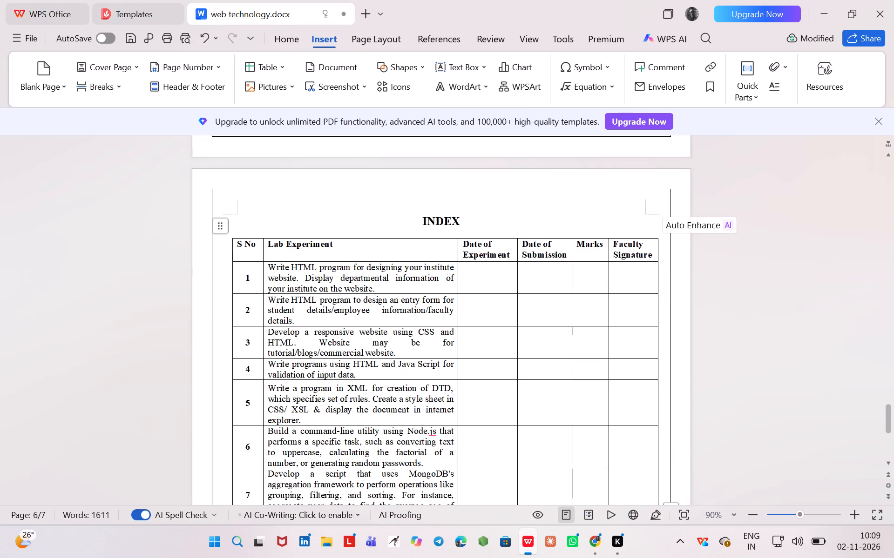
pyautogui.scroll(-3, 444, 380)
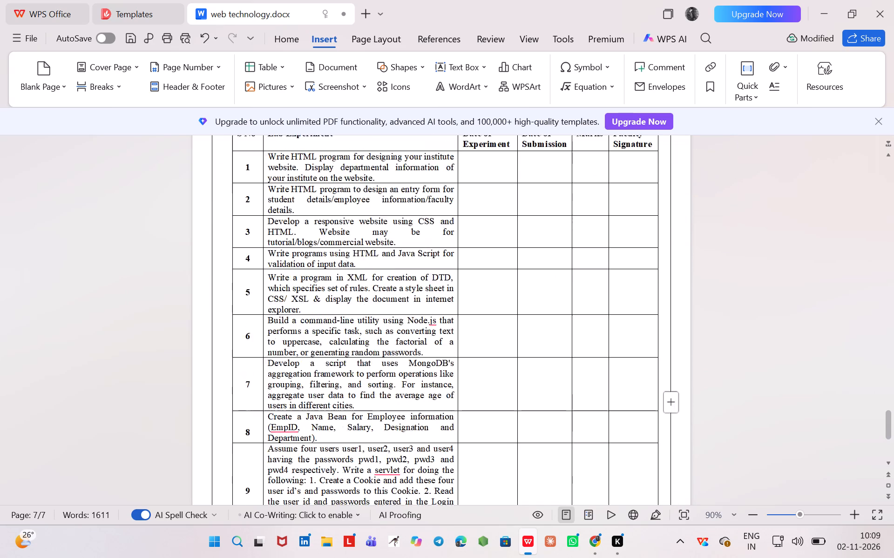
pyautogui.scroll(-6, 447, 386)
pyautogui.scroll(2, 447, 390)
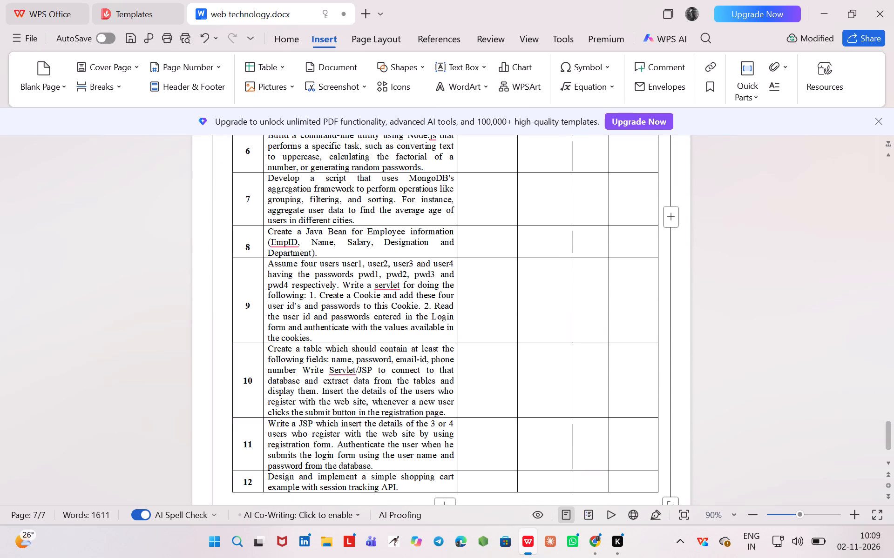
pyautogui.scroll(-7, 361, 322)
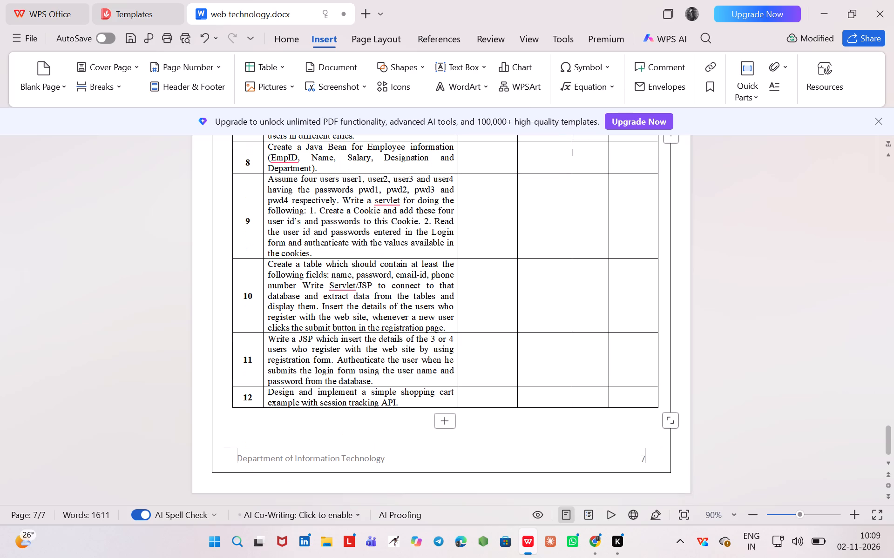
pyautogui.scroll(-5, 371, 336)
pyautogui.scroll(-15, 488, 393)
pyautogui.scroll(8, 502, 383)
pyautogui.scroll(-8, 501, 385)
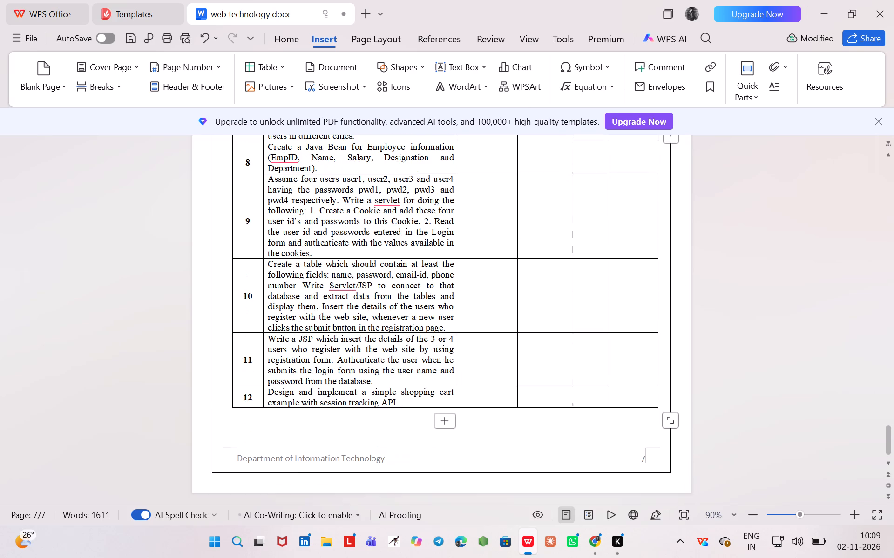
# Save the web technology document with the corrected course outcome.
pyautogui.scroll(20, 501, 381)
pyautogui.scroll(6, 501, 381)
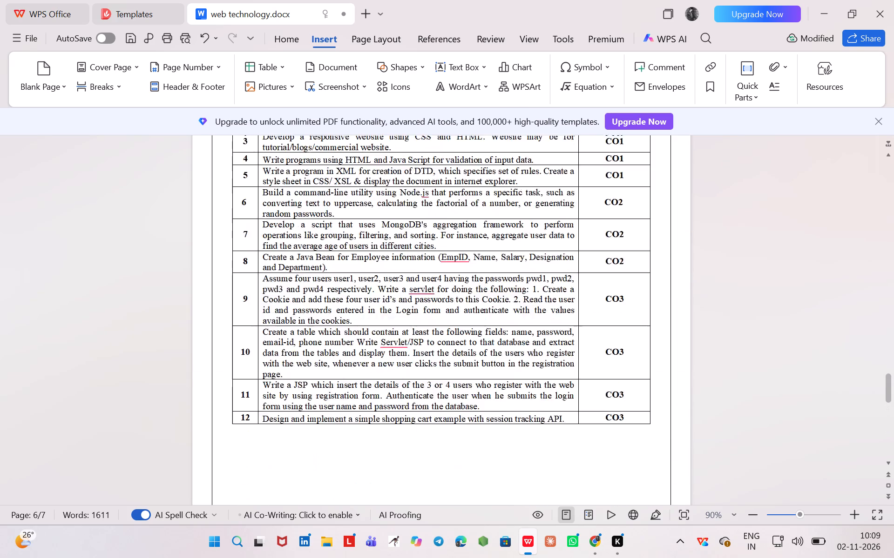
pyautogui.scroll(17, 504, 376)
pyautogui.scroll(4, 493, 379)
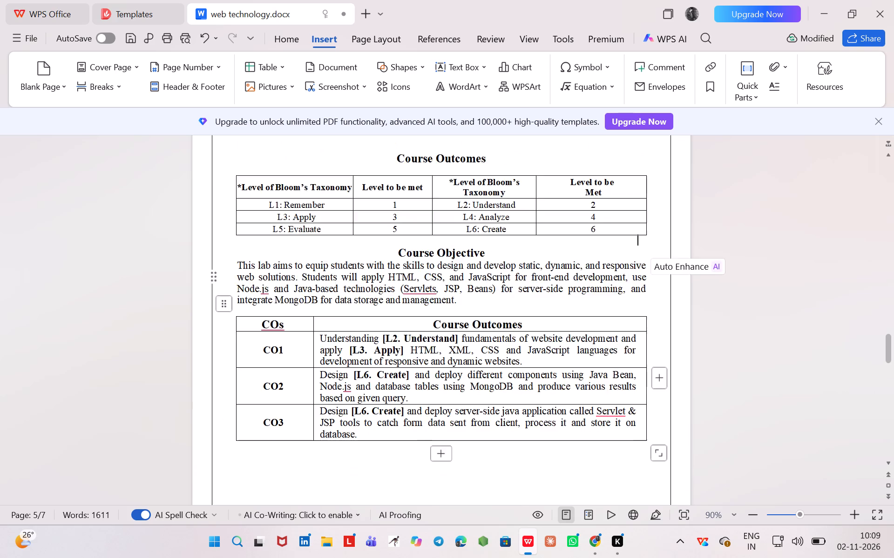
pyautogui.scroll(9, 493, 365)
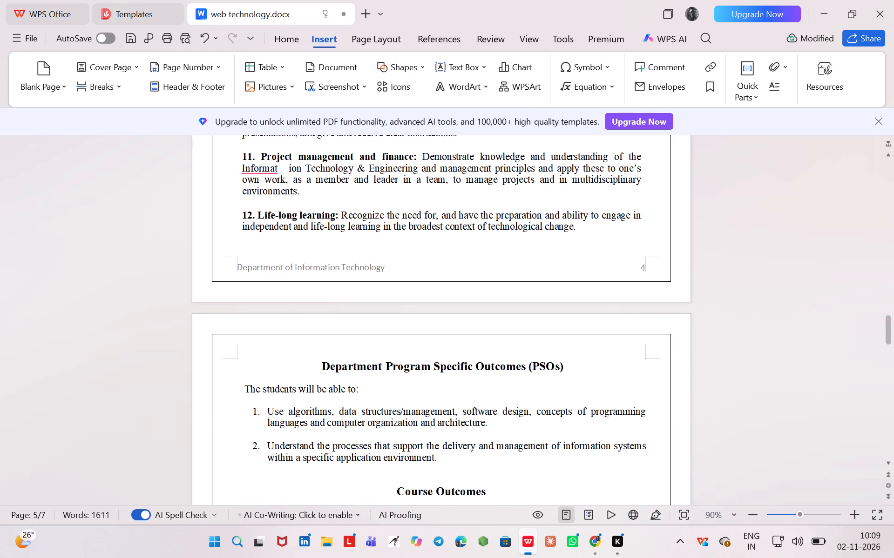
pyautogui.hotkey('ctrl', 's')
# Turn on AutoSave for the web technology document.
pyautogui.click(103, 40)
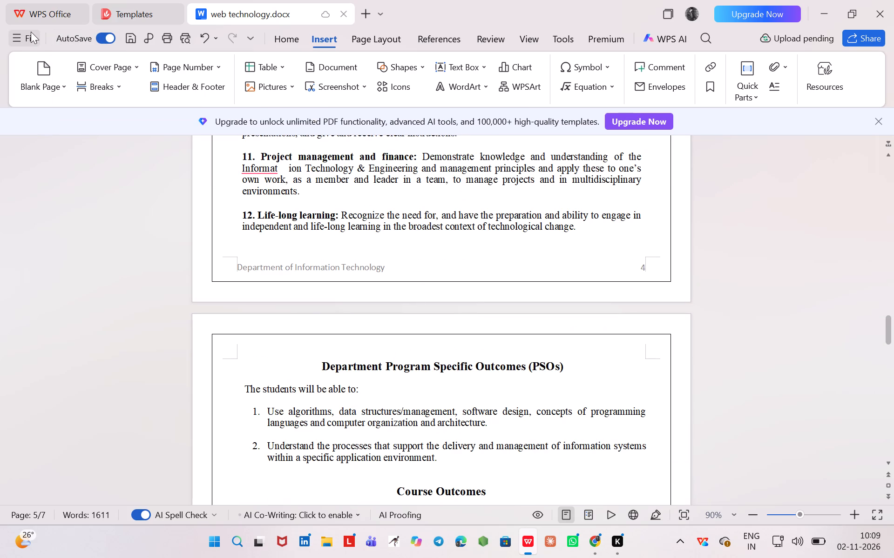
# Save a copy of the document to WPS Drive as web_tech_lab_template in Word Documents (*.docx) format.
pyautogui.click(31, 34)
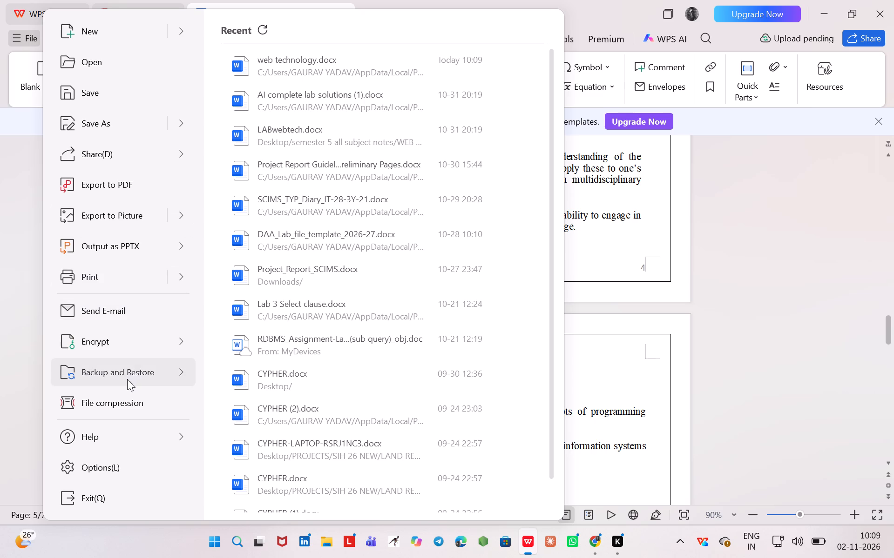
pyautogui.click(92, 120)
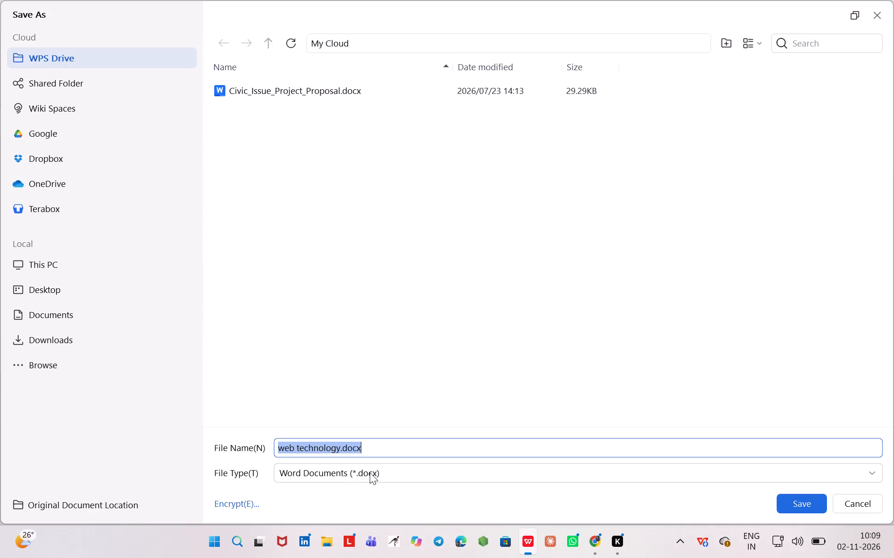
pyautogui.press('BackSpace')
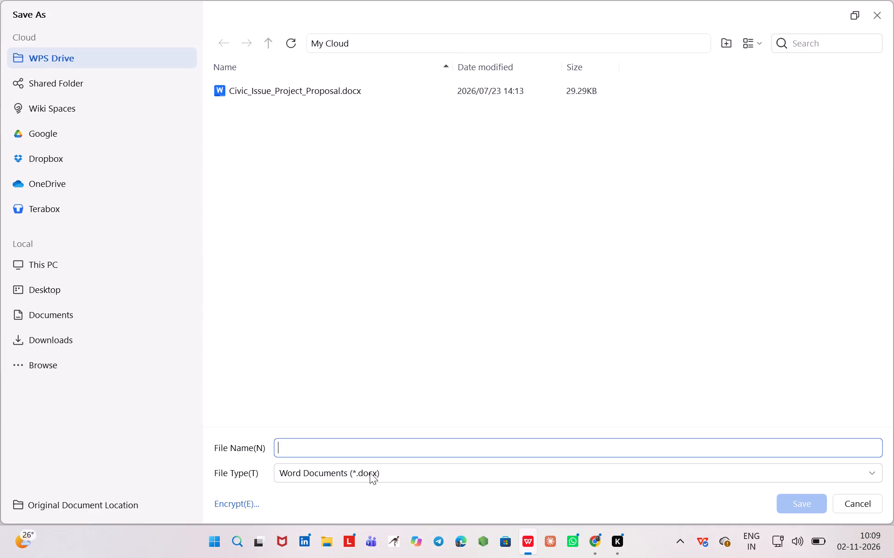
pyautogui.write('web')
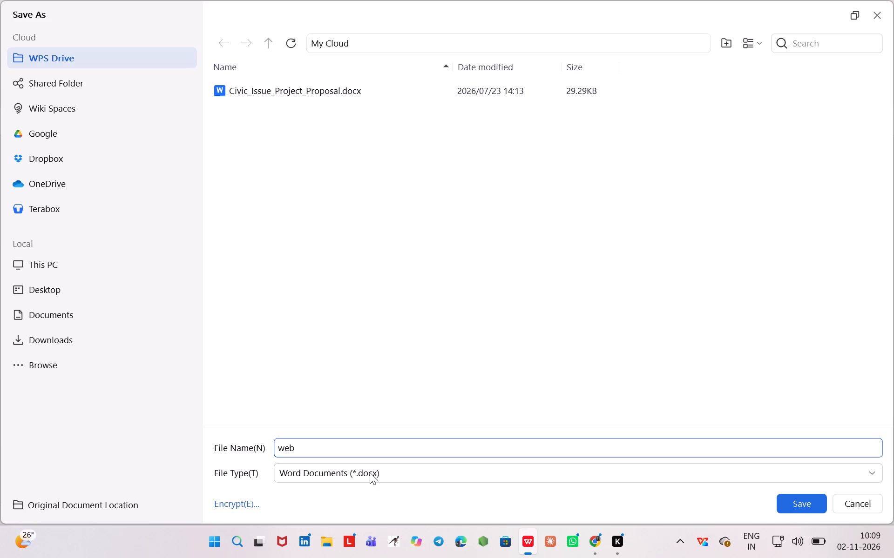
pyautogui.write('_teh')
pyautogui.press('BackSpace')
pyautogui.write('ch_lab')
pyautogui.hotkey('shift', '_')
pyautogui.write('tempalte')
pyautogui.press('BackSpace')
pyautogui.press('BackSpace')
pyautogui.press('BackSpace')
pyautogui.press('BackSpace')
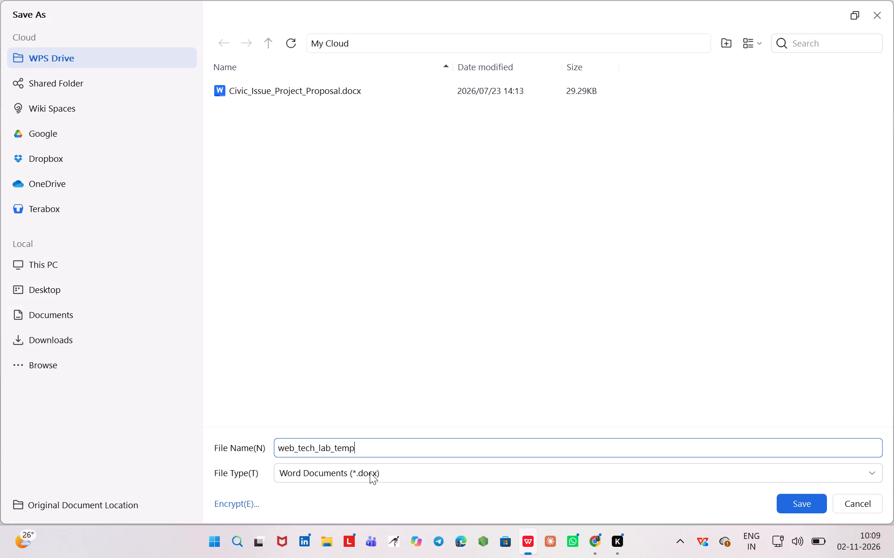
pyautogui.write('late')
pyautogui.click(400, 478)
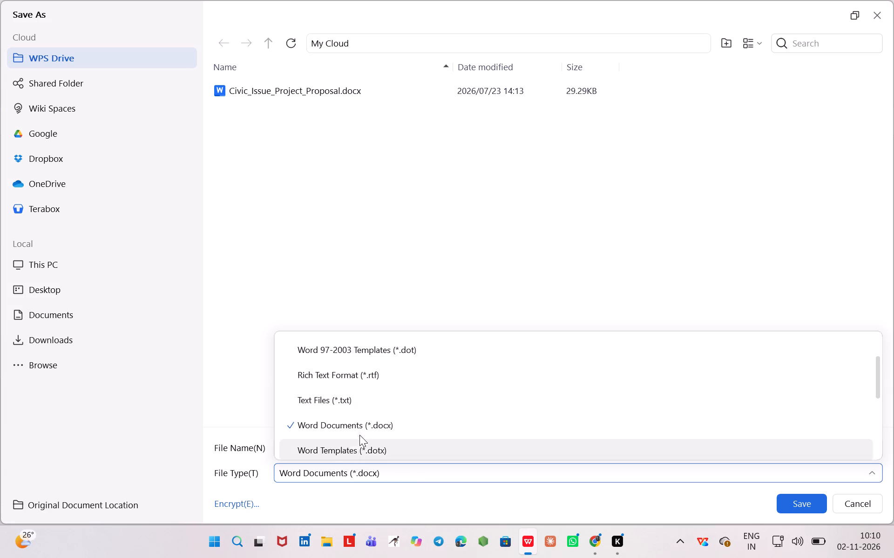
pyautogui.click(798, 502)
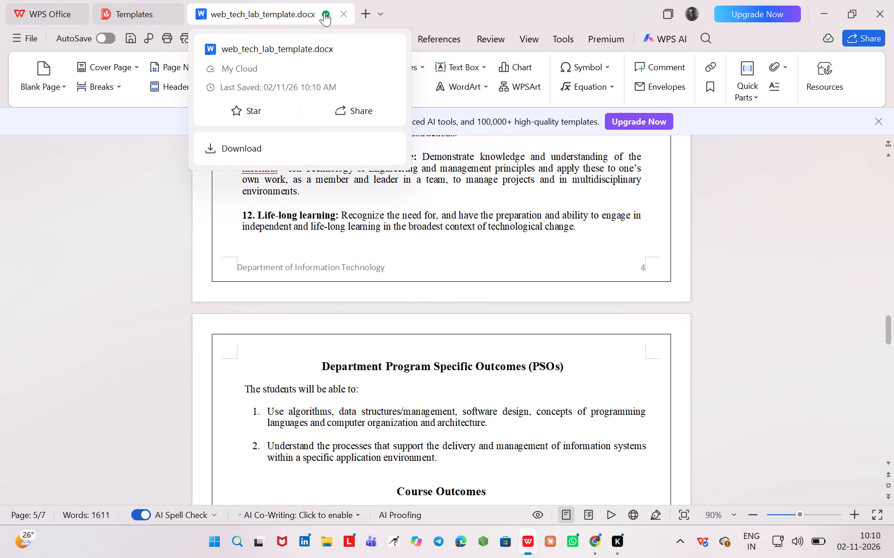
# Check the document properties of web_tech_lab_template.docx and close them without changes.
pyautogui.rightClick(325, 11)
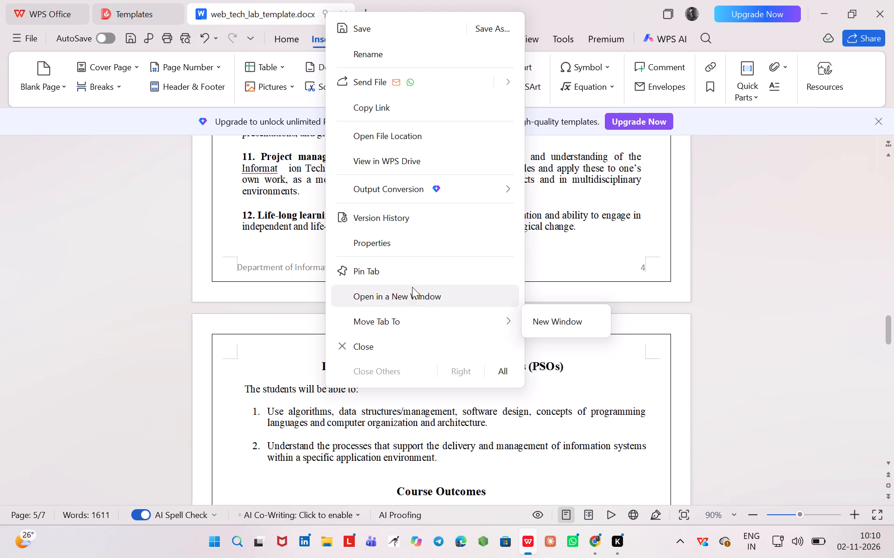
pyautogui.click(399, 234)
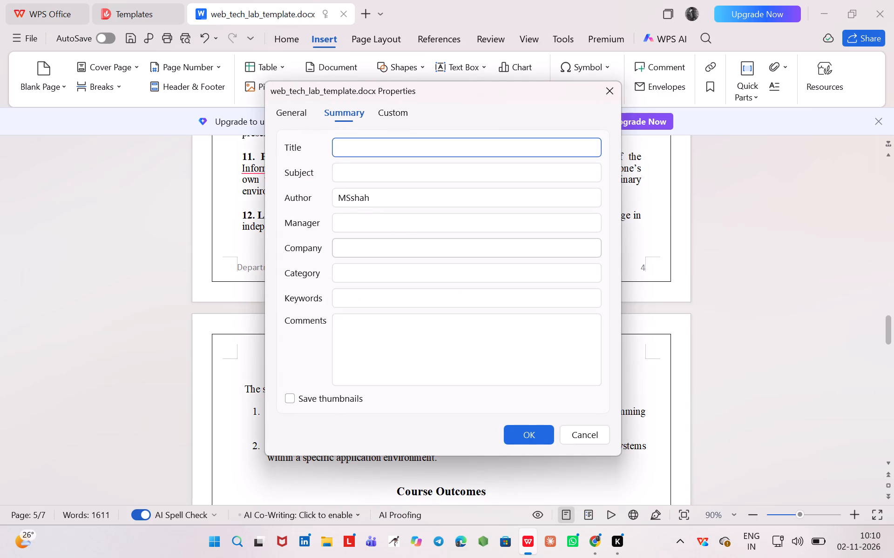
pyautogui.scroll(-4, 429, 253)
pyautogui.click(607, 95)
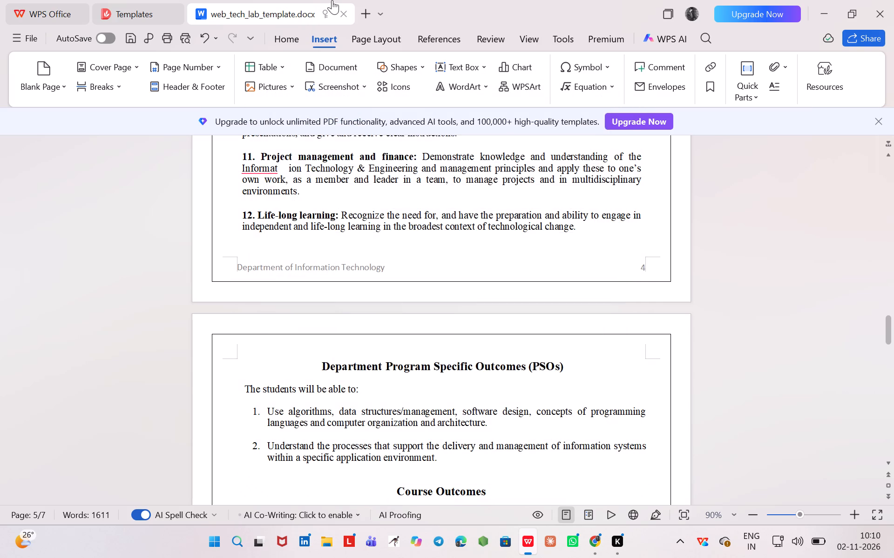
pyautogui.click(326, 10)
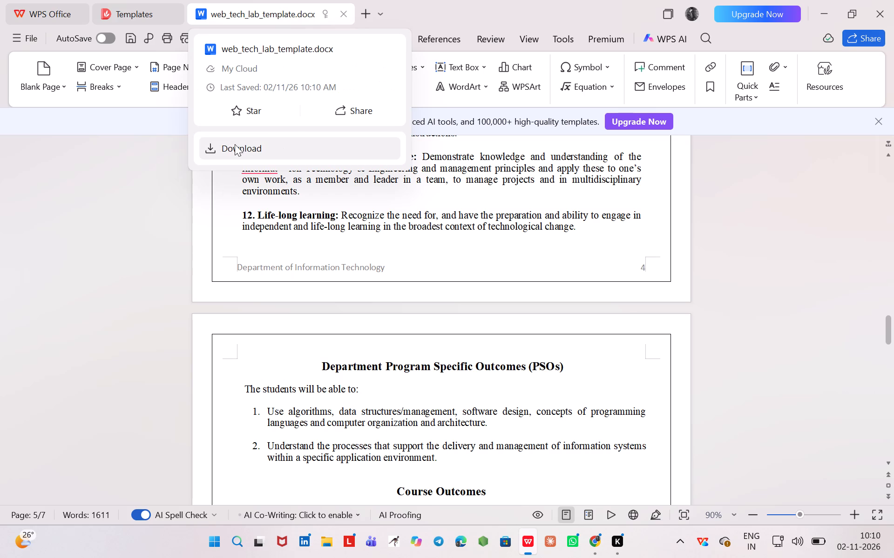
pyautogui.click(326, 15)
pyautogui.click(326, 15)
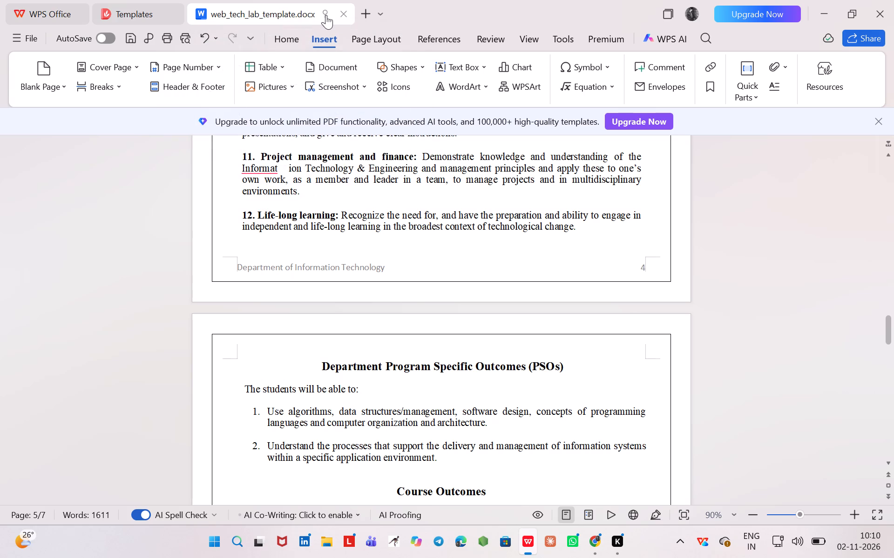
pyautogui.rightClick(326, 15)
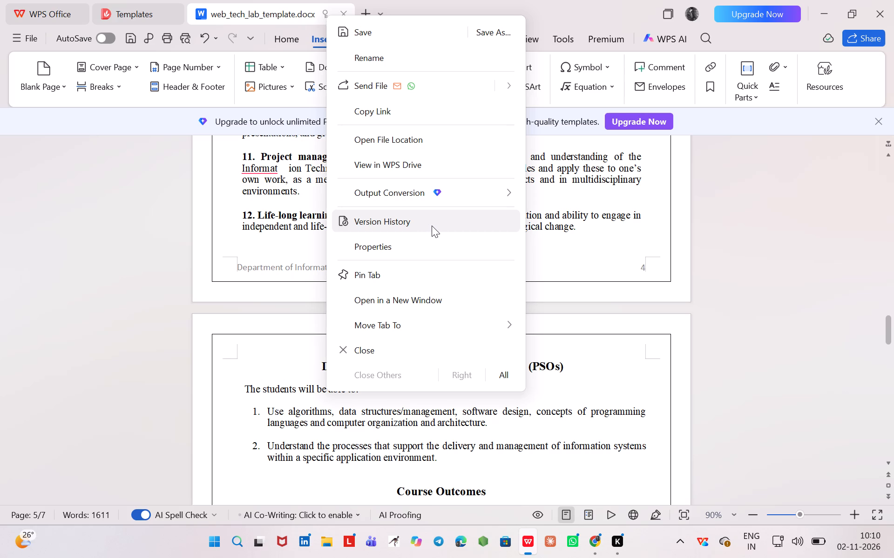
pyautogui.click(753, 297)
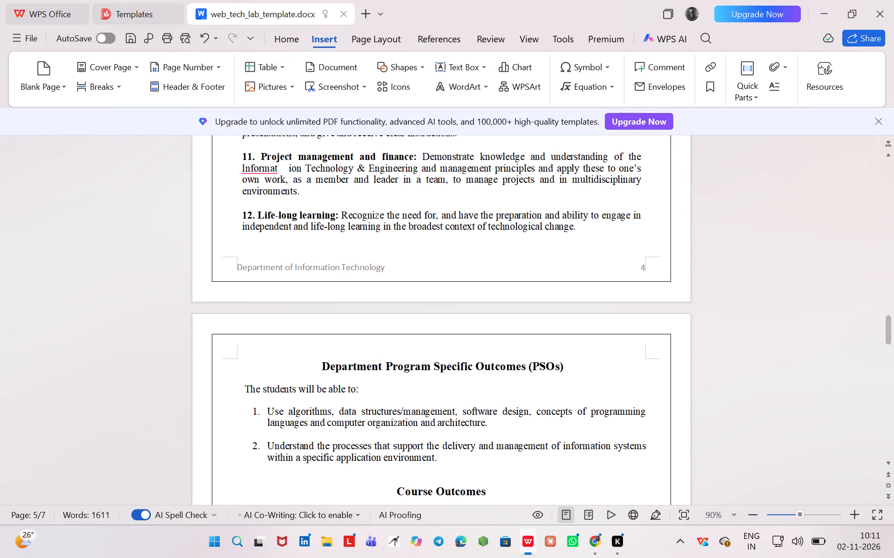
# Save web_tech_lab_template.docx again.
pyautogui.hotkey('ctrl', 's')
pyautogui.hotkey('ctrl', 's')
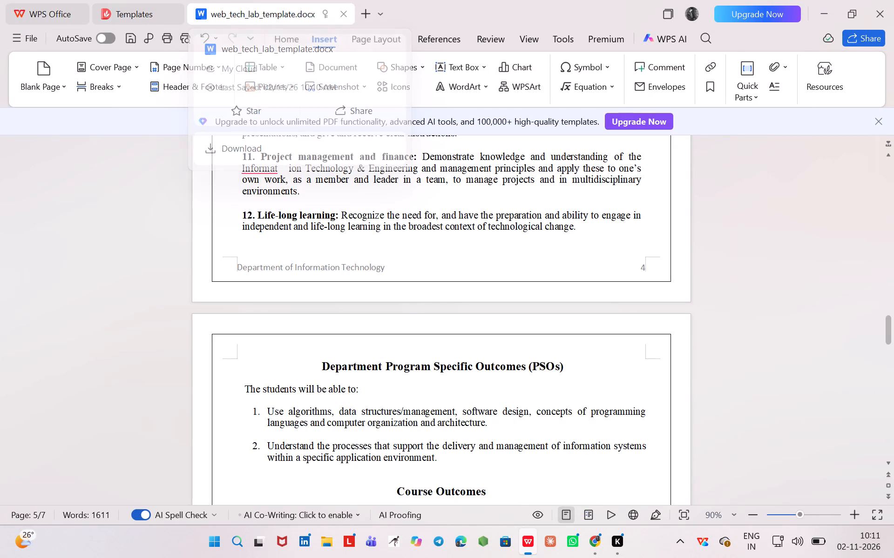
# Switch to File Explorer, look through the recent files on Home for the saved lab template, and close the window.
pyautogui.click(324, 541)
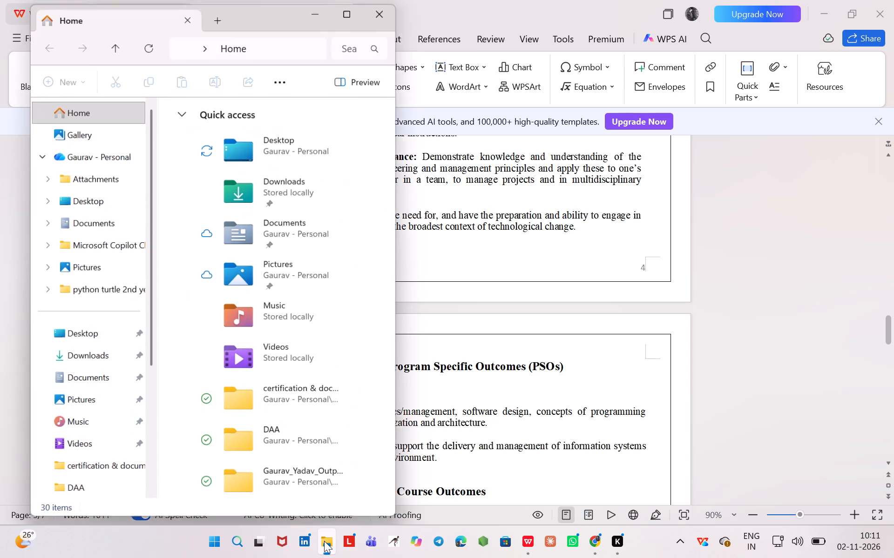
pyautogui.scroll(3, 95, 139)
pyautogui.click(96, 118)
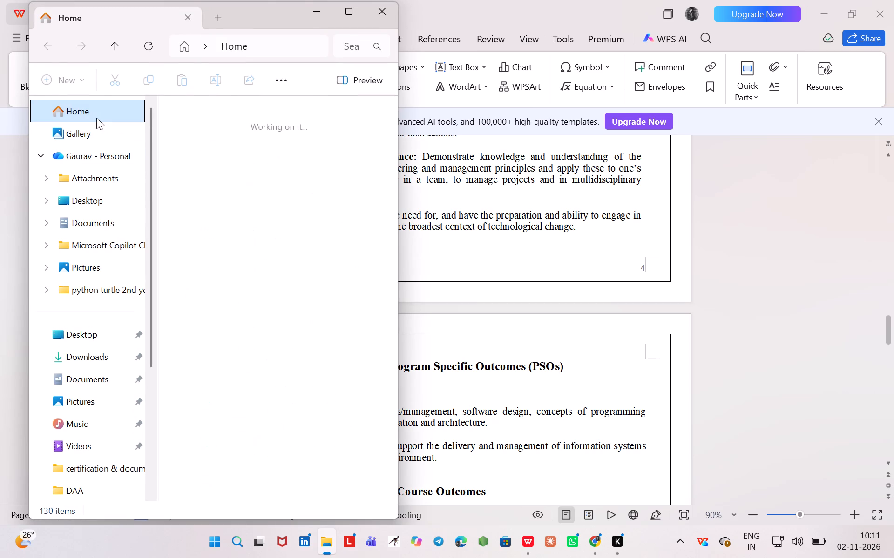
pyautogui.scroll(-4, 244, 238)
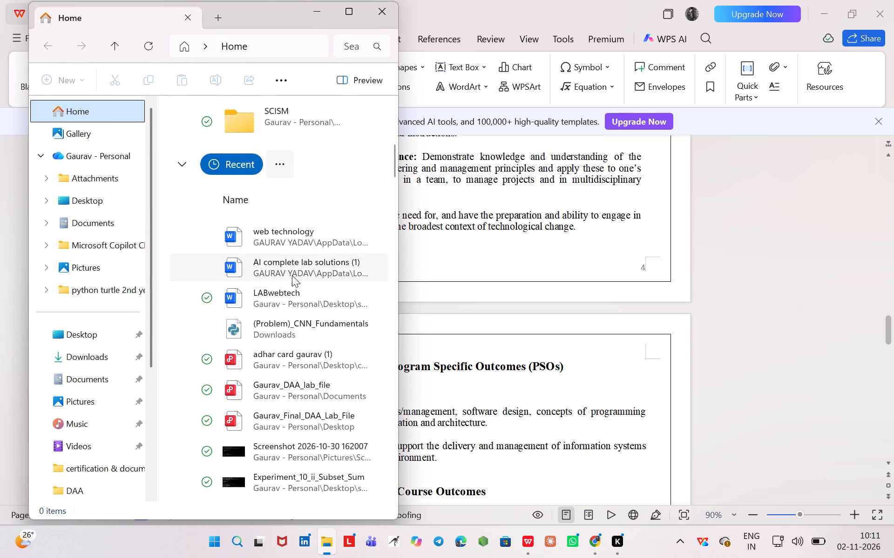
pyautogui.click(382, 9)
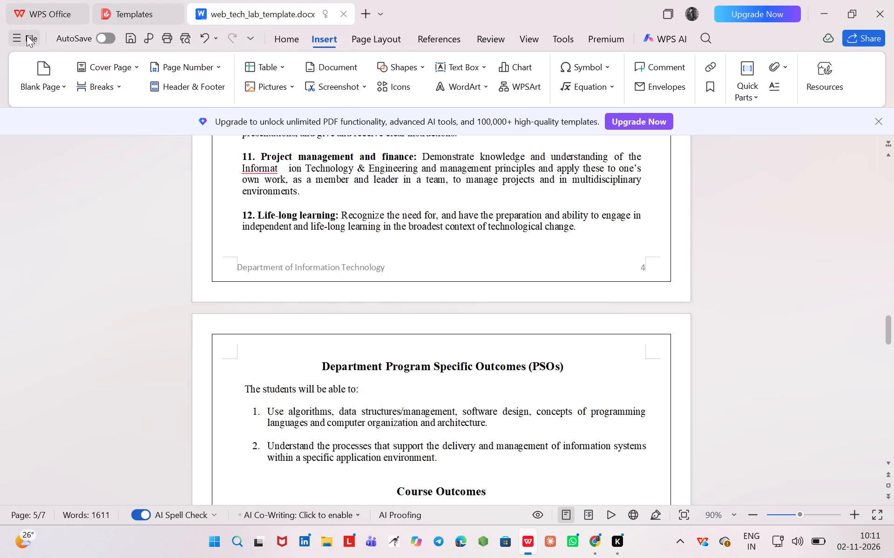
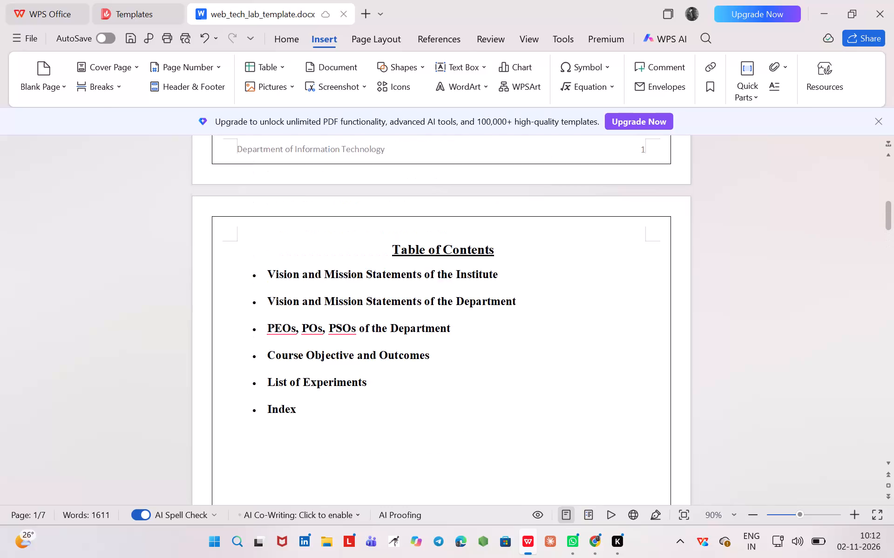
# Replace the student name under Submitted By on the cover page with the other student's full name.
pyautogui.scroll(-4, 298, 260)
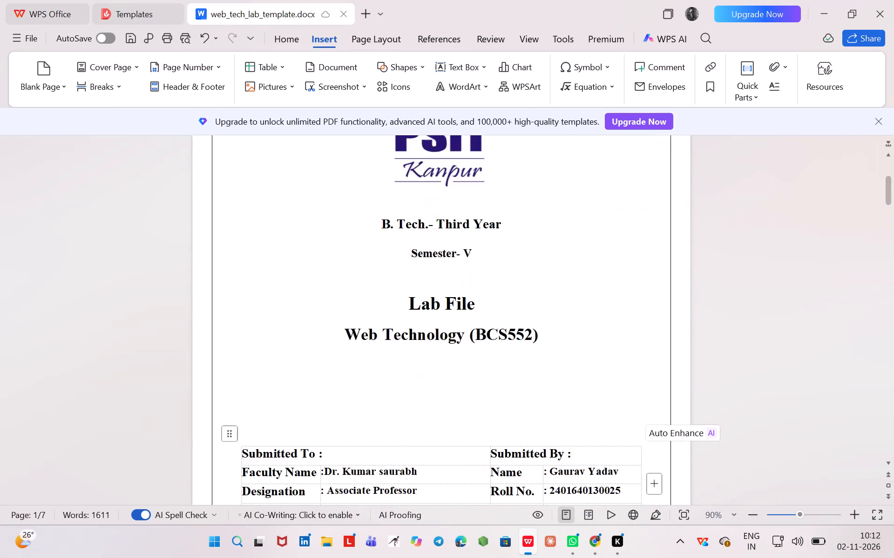
pyautogui.scroll(-8, 297, 265)
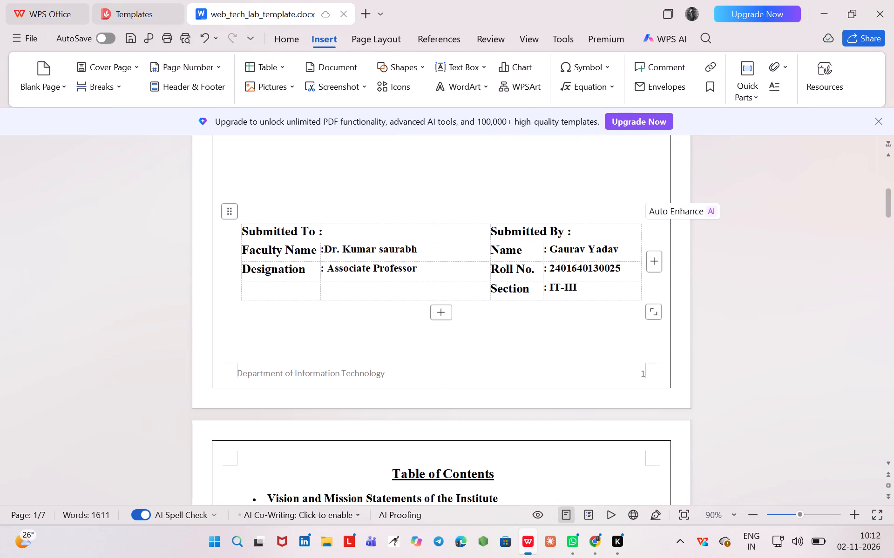
pyautogui.click(619, 247)
pyautogui.press('BackSpace')
pyautogui.press('BackSpace')
pyautogui.press('BackSpace')
pyautogui.press('BackSpace')
pyautogui.press('BackSpace')
pyautogui.press('BackSpace')
pyautogui.press('BackSpace')
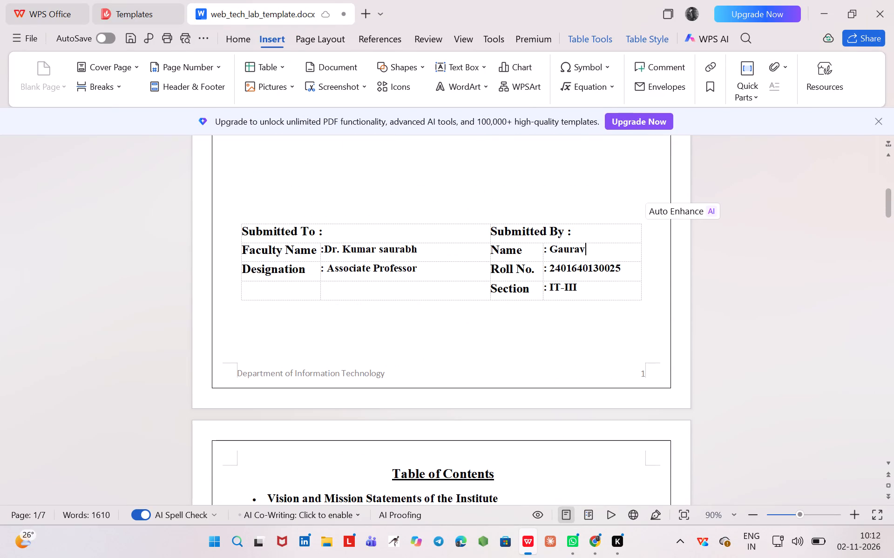
pyautogui.press('BackSpace')
pyautogui.press('BackSpace')
pyautogui.press('BackSpace')
pyautogui.press('BackSpace')
pyautogui.press('BackSpace')
pyautogui.scroll(3, 291, 333)
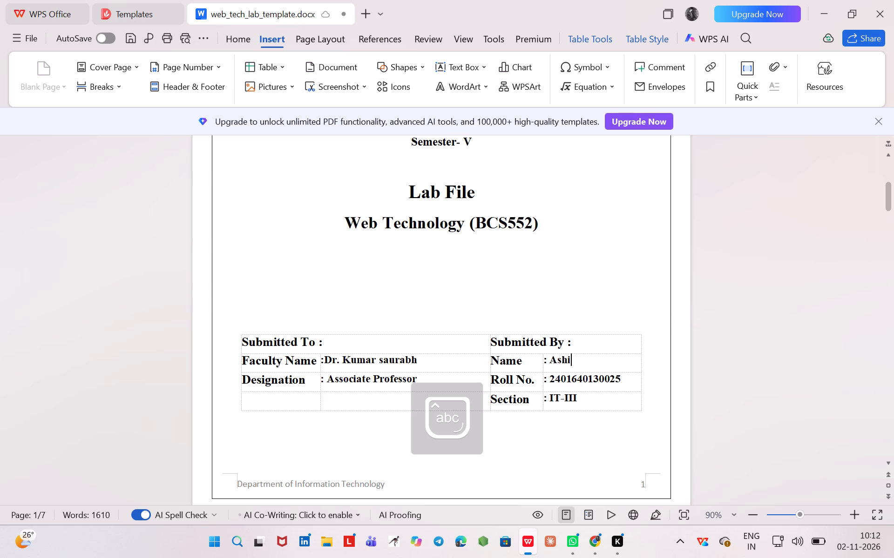
pyautogui.scroll(9, 353, 318)
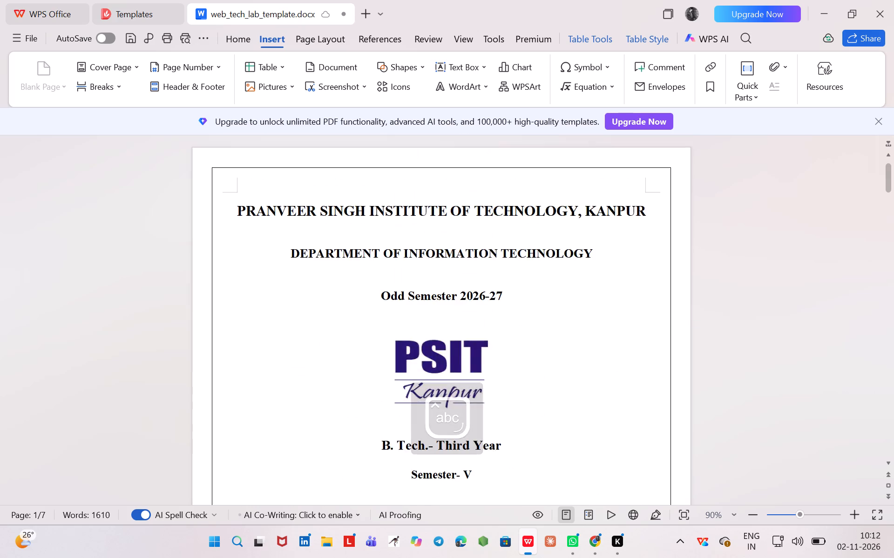
pyautogui.scroll(-10, 384, 325)
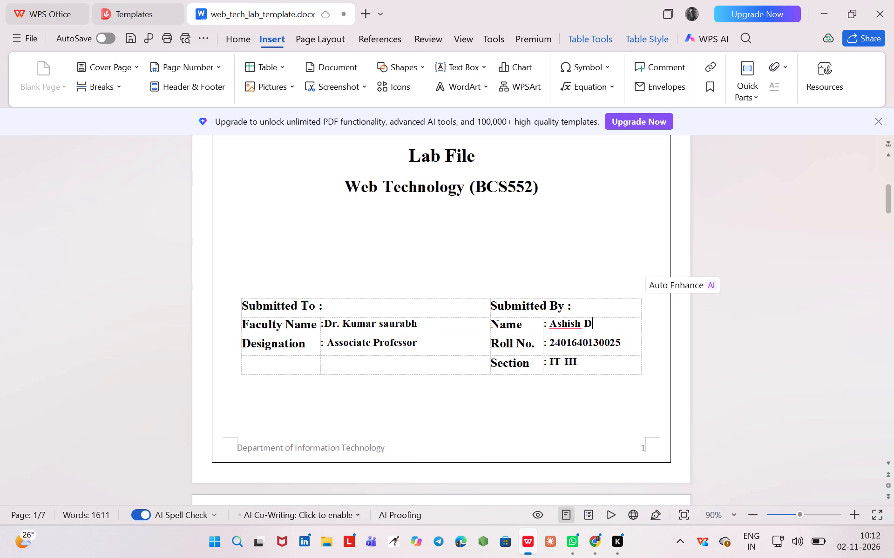
pyautogui.press('w')
pyautogui.press('i')
pyautogui.write('vedi')
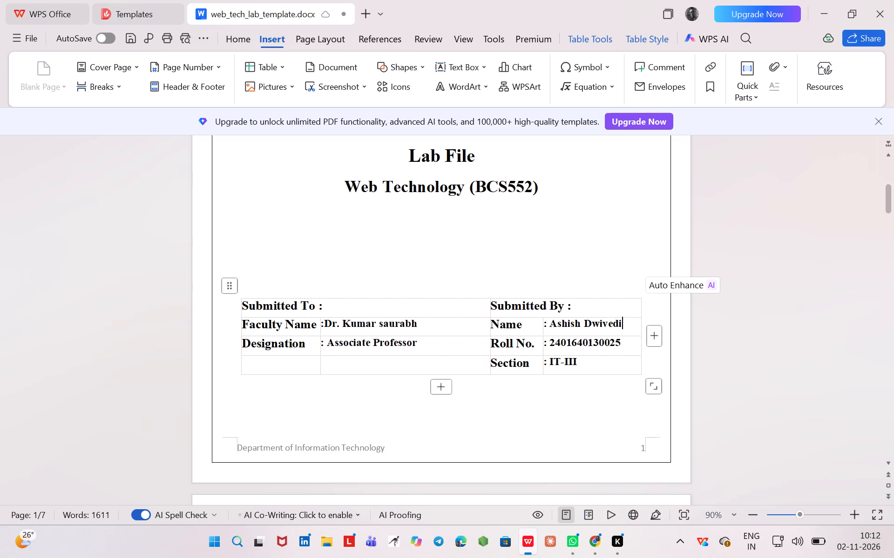
# Change the last two digits of the cover page roll number to 19.
pyautogui.click(621, 339)
pyautogui.press('BackSpace')
pyautogui.press('BackSpace')
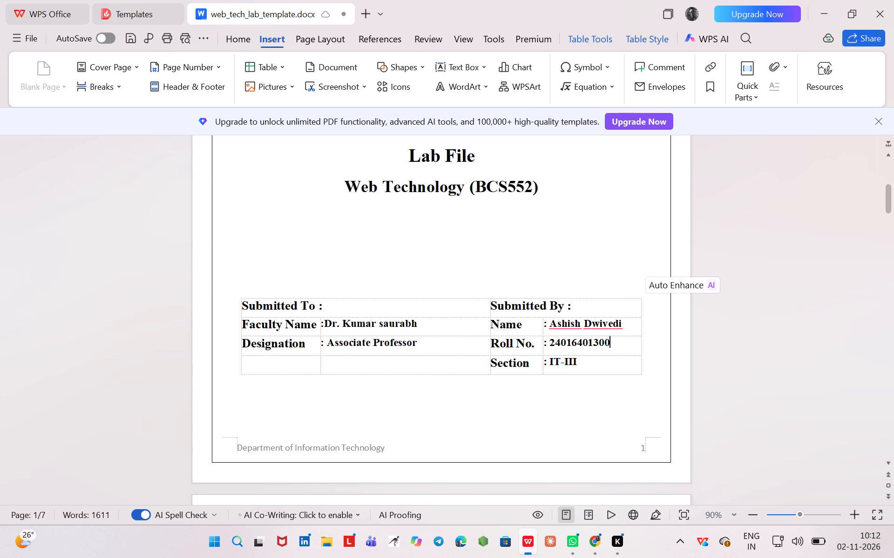
pyautogui.write('19')
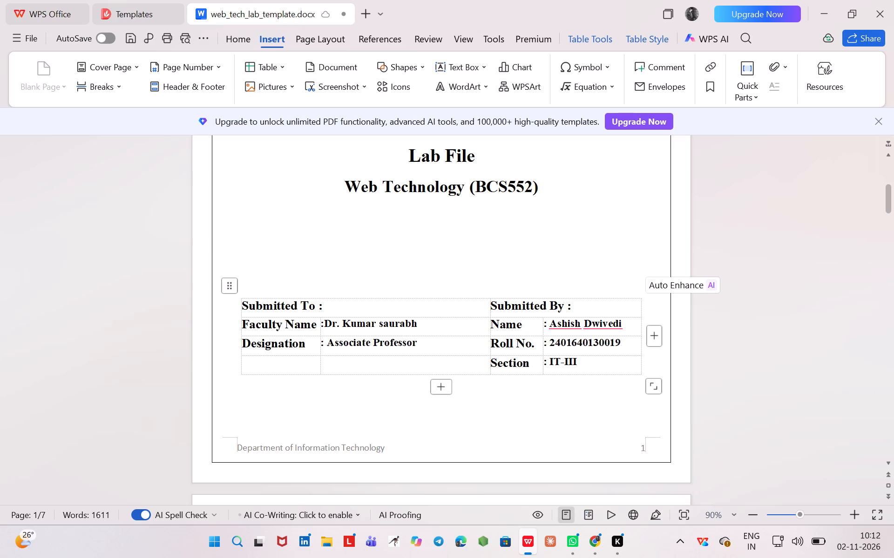
# Review the edited cover page and the following pages through the department vision and mission statements.
pyautogui.scroll(4, 437, 341)
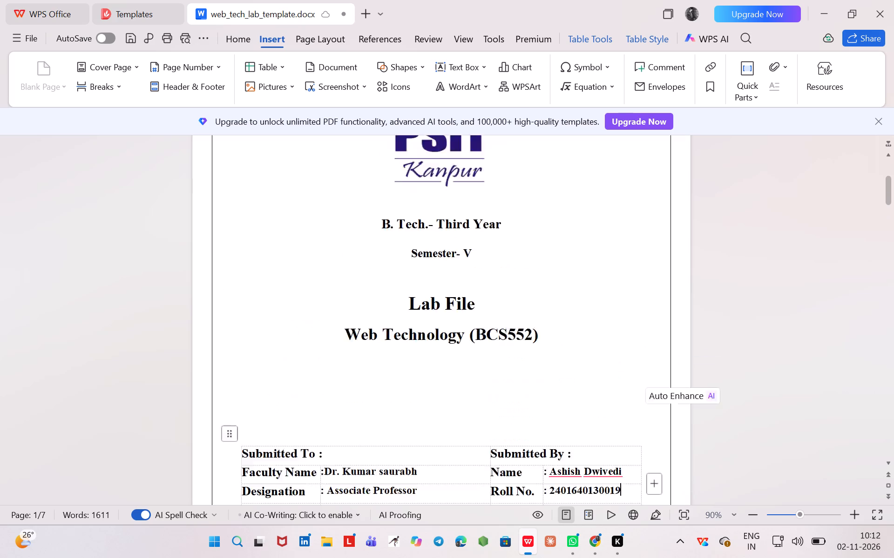
pyautogui.scroll(9, 447, 329)
pyautogui.scroll(-19, 450, 326)
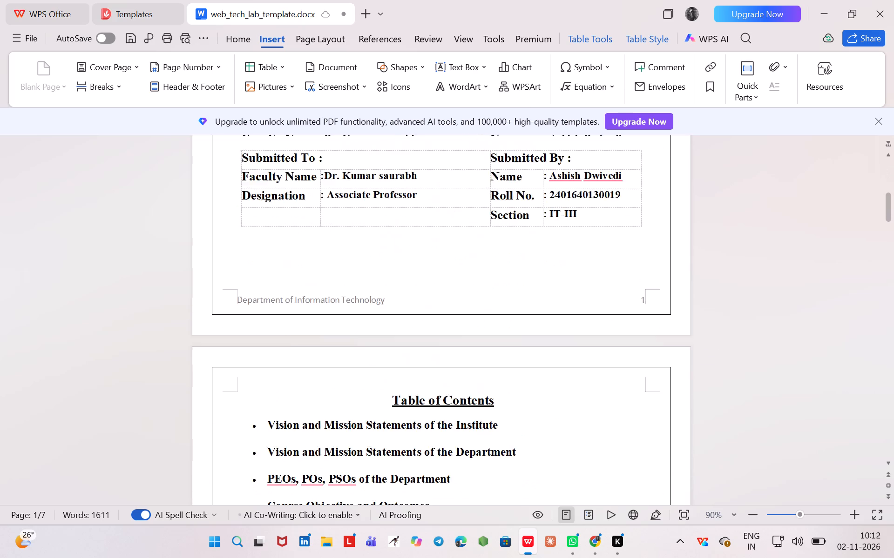
pyautogui.scroll(-2, 457, 323)
pyautogui.scroll(10, 469, 268)
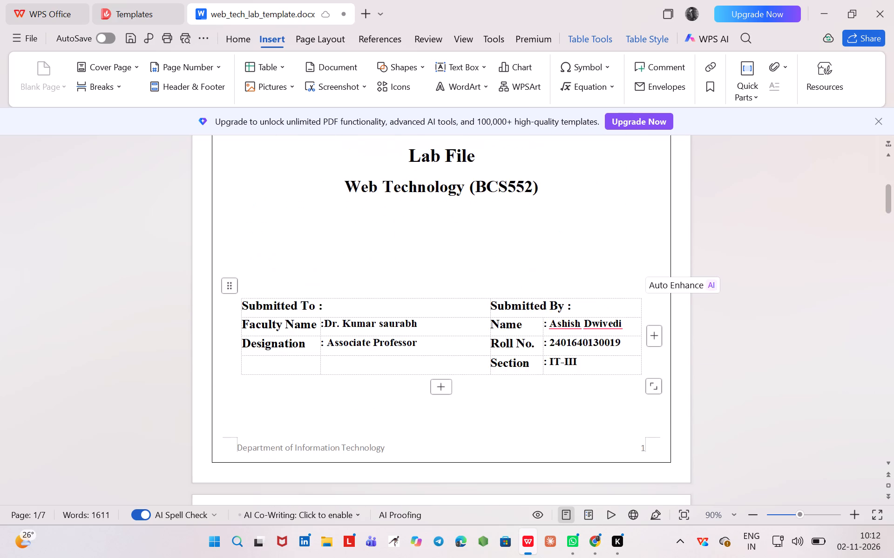
pyautogui.scroll(3, 510, 299)
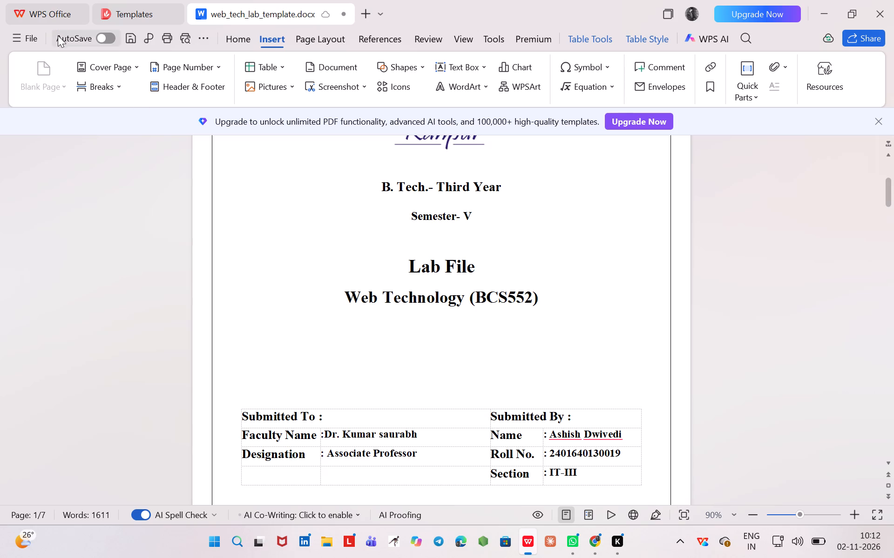
pyautogui.scroll(-2, 430, 305)
pyautogui.scroll(3, 445, 324)
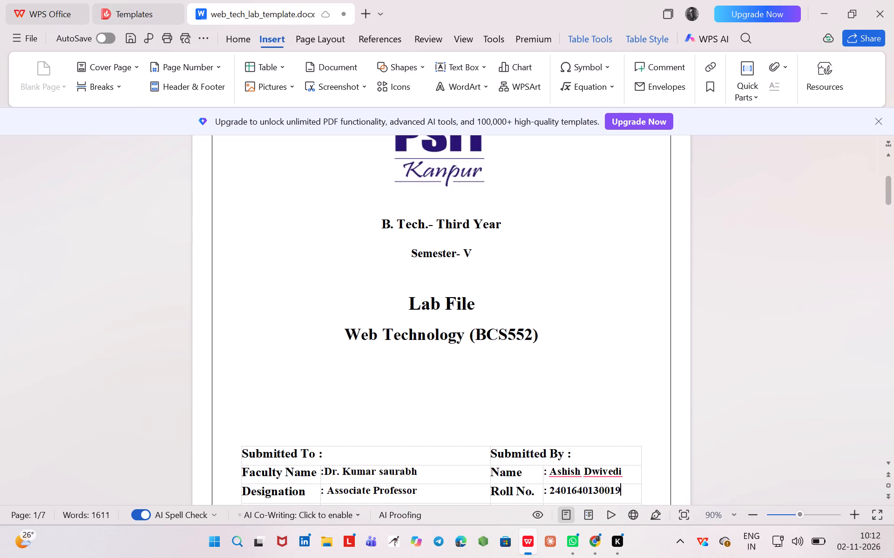
pyautogui.scroll(-19, 445, 324)
pyautogui.scroll(-13, 446, 328)
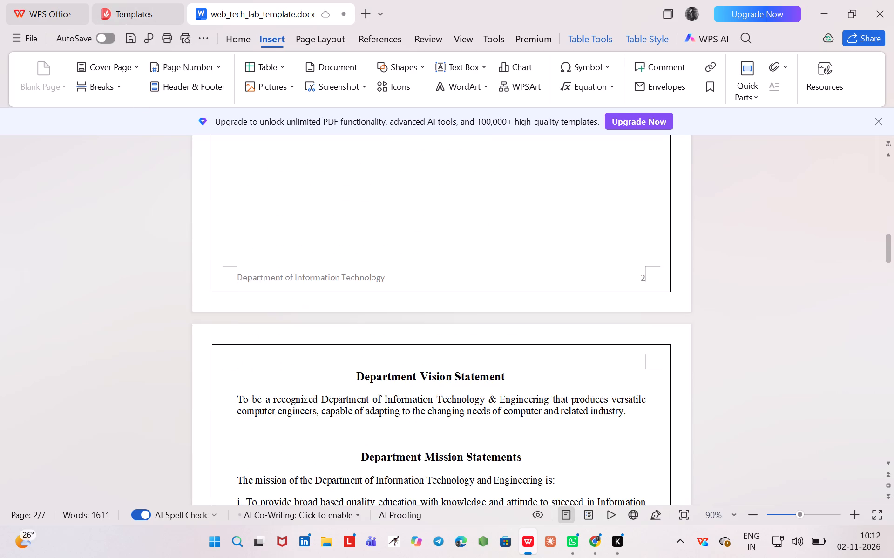
pyautogui.scroll(-5, 444, 335)
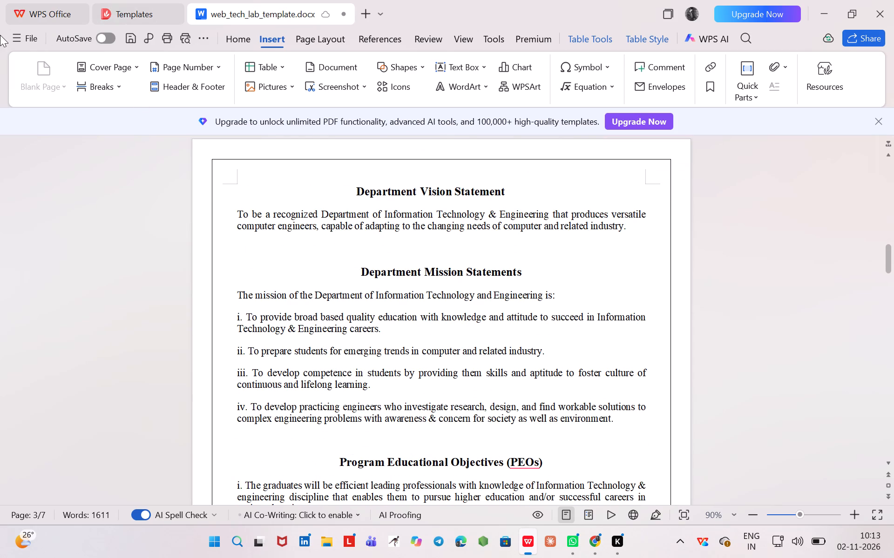
# Save a copy of the document to My Cloud as web_tech_lab_template_ashish.docx.
pyautogui.click(26, 33)
pyautogui.click(116, 126)
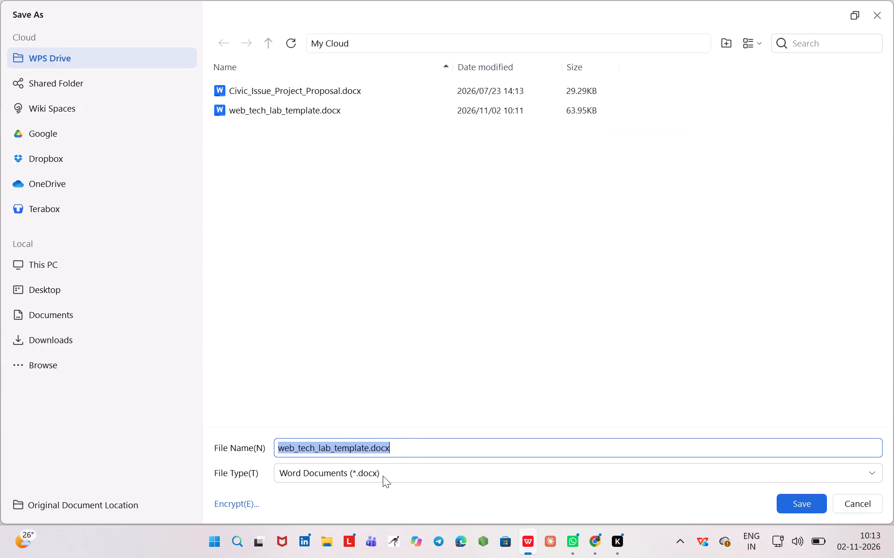
pyautogui.click(367, 444)
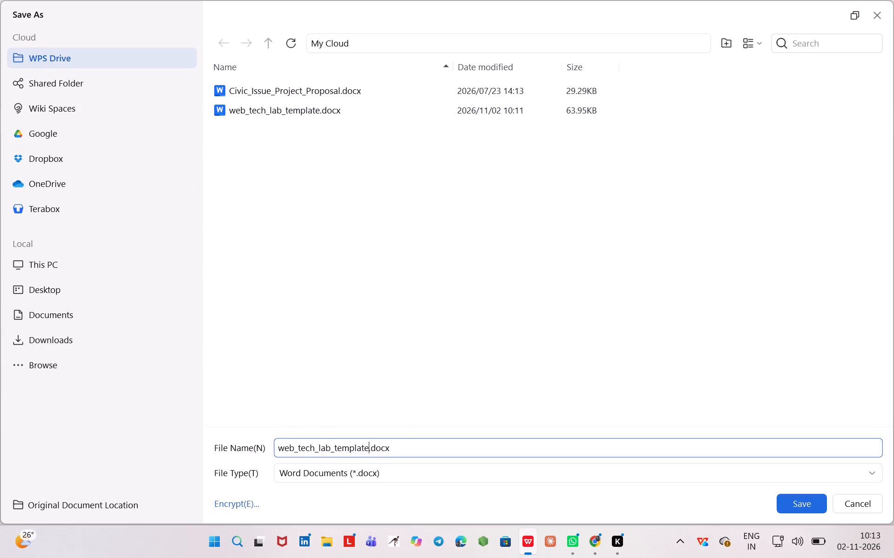
pyautogui.press('BackSpace')
pyautogui.press('BackSpace')
pyautogui.press('BackSpace')
pyautogui.press('BackSpace')
pyautogui.press('BackSpace')
pyautogui.press('BackSpace')
pyautogui.press('BackSpace')
pyautogui.press('BackSpace')
pyautogui.press('BackSpace')
pyautogui.press('BackSpace')
pyautogui.press('BackSpace')
pyautogui.press('BackSpace')
pyautogui.press('BackSpace')
pyautogui.press('BackSpace')
pyautogui.press('BackSpace')
pyautogui.press('BackSpace')
pyautogui.press('BackSpace')
pyautogui.press('BackSpace')
pyautogui.press('BackSpace')
pyautogui.press('BackSpace')
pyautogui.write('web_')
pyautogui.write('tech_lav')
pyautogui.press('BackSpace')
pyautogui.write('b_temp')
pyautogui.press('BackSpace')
# Save a copy of the document to My Cloud as web_tech_lab_template_ashish.docx.
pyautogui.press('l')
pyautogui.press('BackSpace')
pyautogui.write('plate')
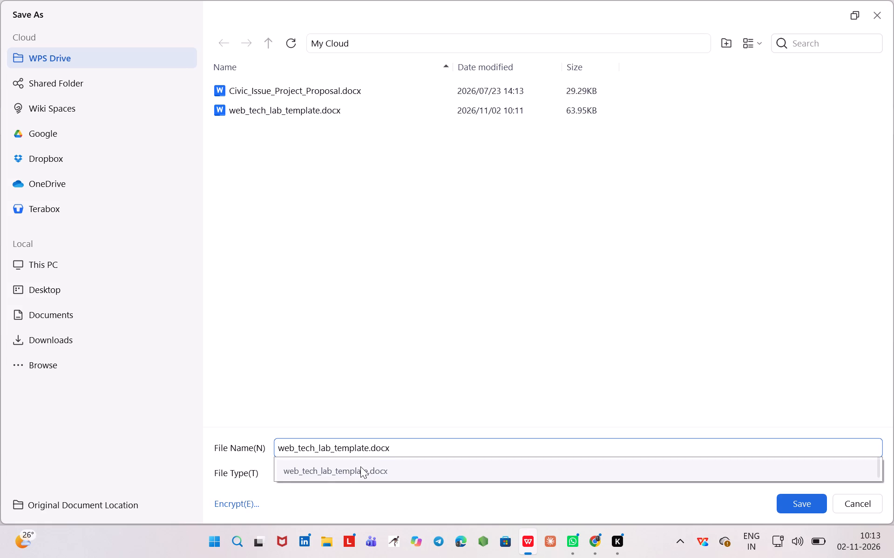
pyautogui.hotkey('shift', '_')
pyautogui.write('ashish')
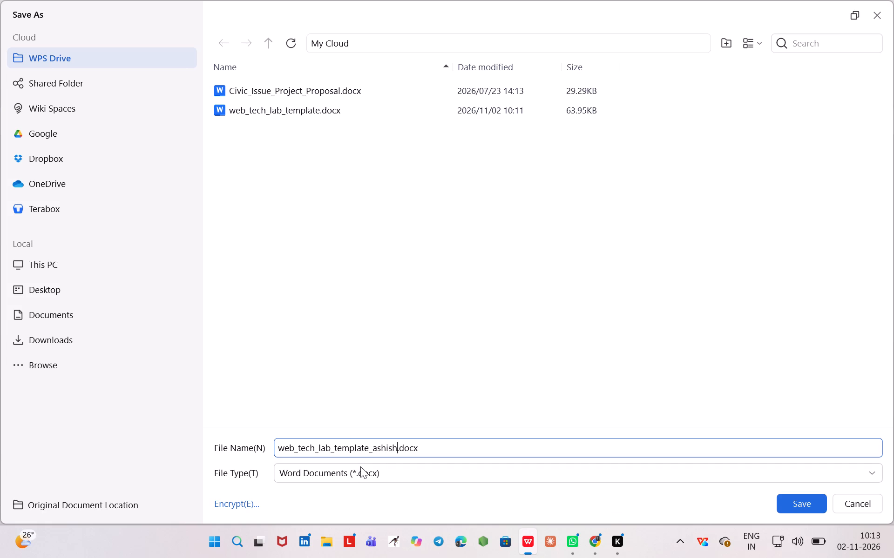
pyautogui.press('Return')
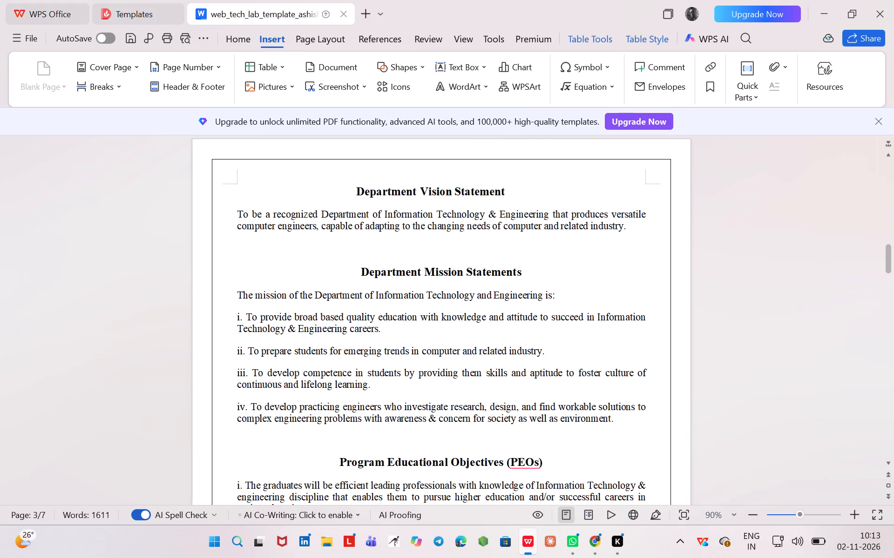
# Replace the student name under Submitted By on the cover page with the next student's full name.
pyautogui.scroll(5, 176, 155)
pyautogui.scroll(15, 381, 292)
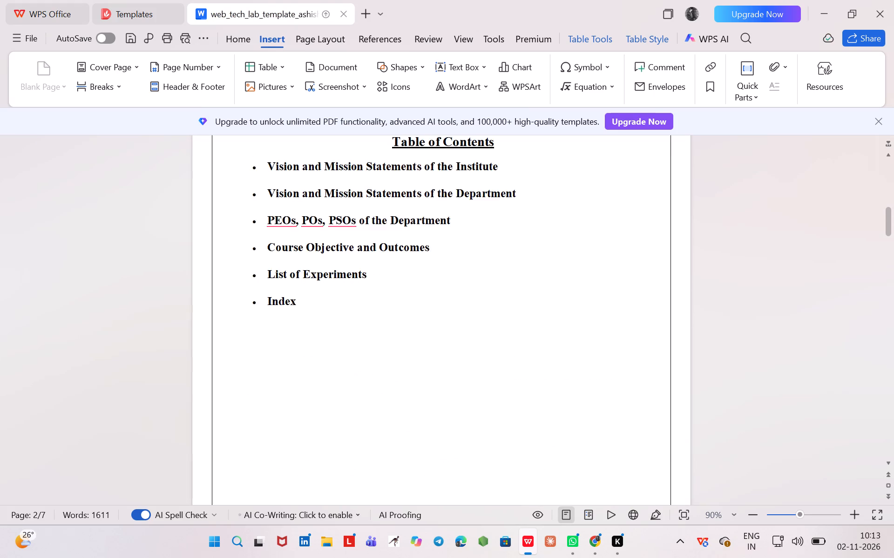
pyautogui.scroll(13, 438, 293)
pyautogui.click(624, 327)
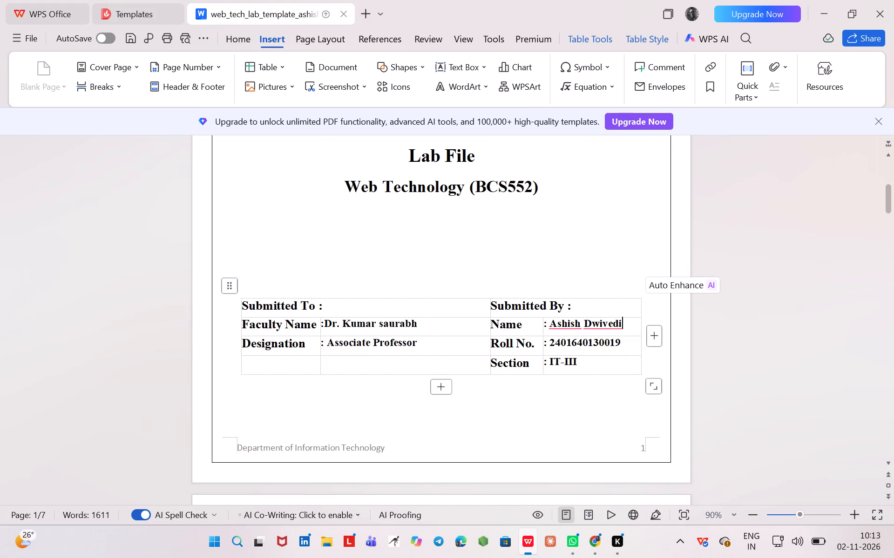
pyautogui.press('BackSpace')
pyautogui.press('BackSpace')
pyautogui.press('BackSpace')
pyautogui.press('BackSpace')
pyautogui.press('BackSpace')
pyautogui.press('BackSpace')
pyautogui.press('BackSpace')
pyautogui.press('BackSpace')
pyautogui.press('BackSpace')
pyautogui.press('BackSpace')
pyautogui.press('BackSpace')
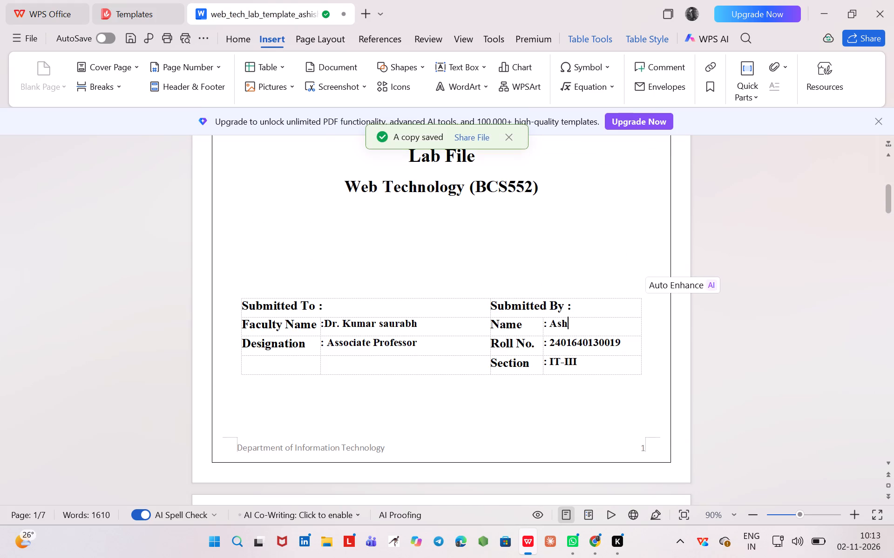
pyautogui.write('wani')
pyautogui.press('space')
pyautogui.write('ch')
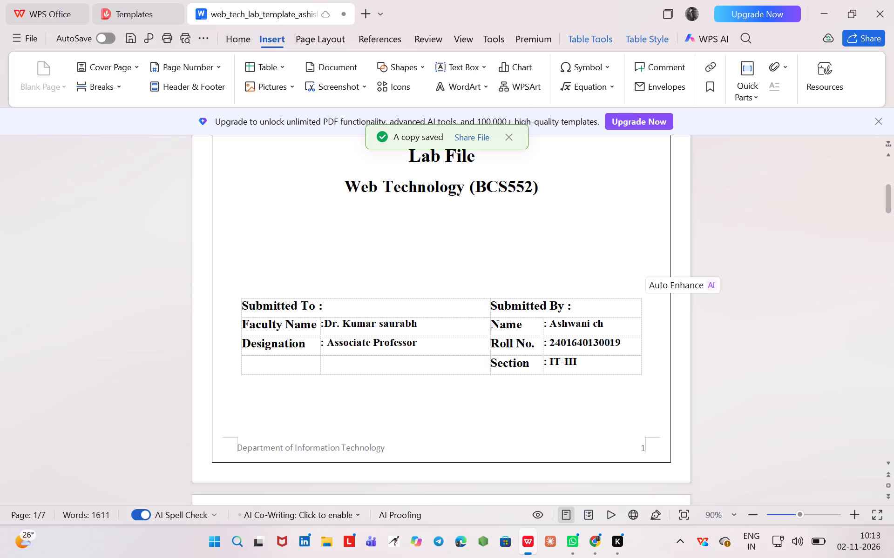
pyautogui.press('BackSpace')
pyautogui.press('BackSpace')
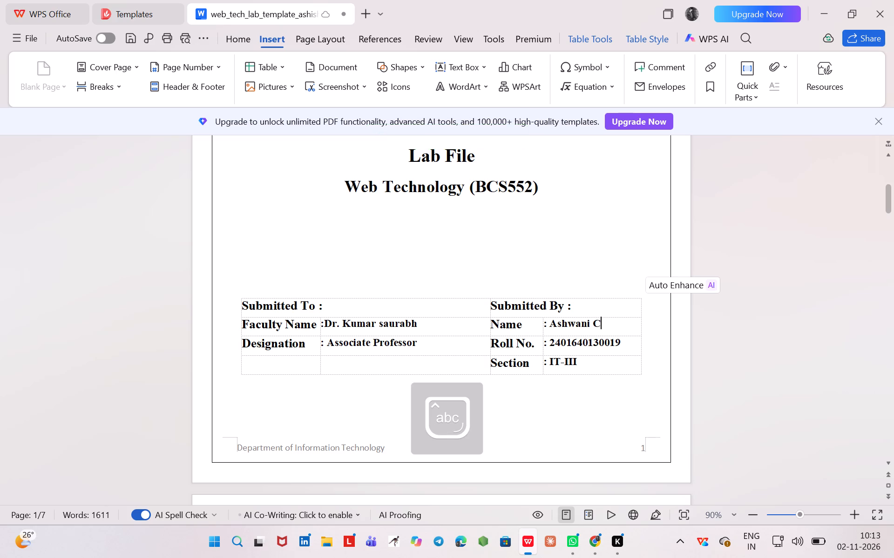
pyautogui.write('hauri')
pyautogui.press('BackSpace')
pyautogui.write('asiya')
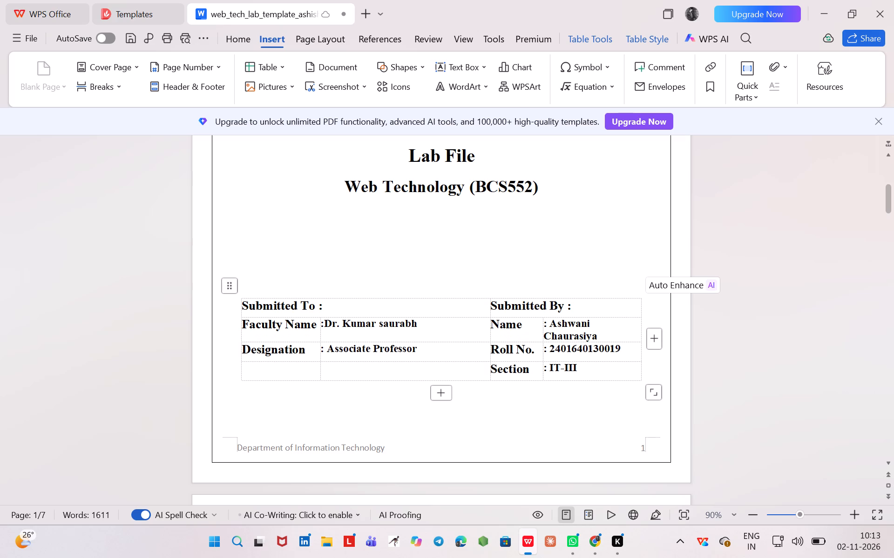
# Widen the Submitted By value column slightly by narrowing its label column, so the student name fits on one line.
pyautogui.click(543, 329)
pyautogui.moveTo(543, 329); pyautogui.dragTo(542, 328)
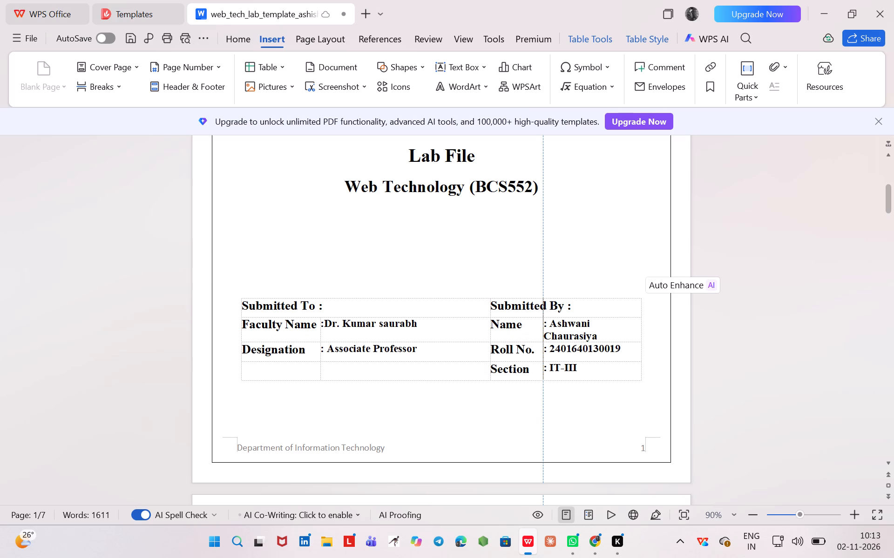
pyautogui.moveTo(542, 328); pyautogui.dragTo(536, 328)
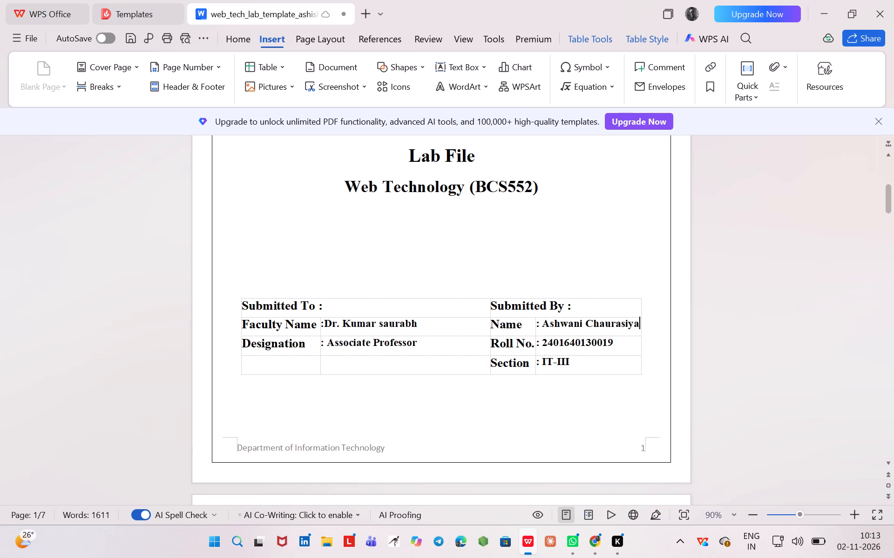
# Place the text cursor just before the roll number in the cover page's Submitted By details.
pyautogui.click(539, 343)
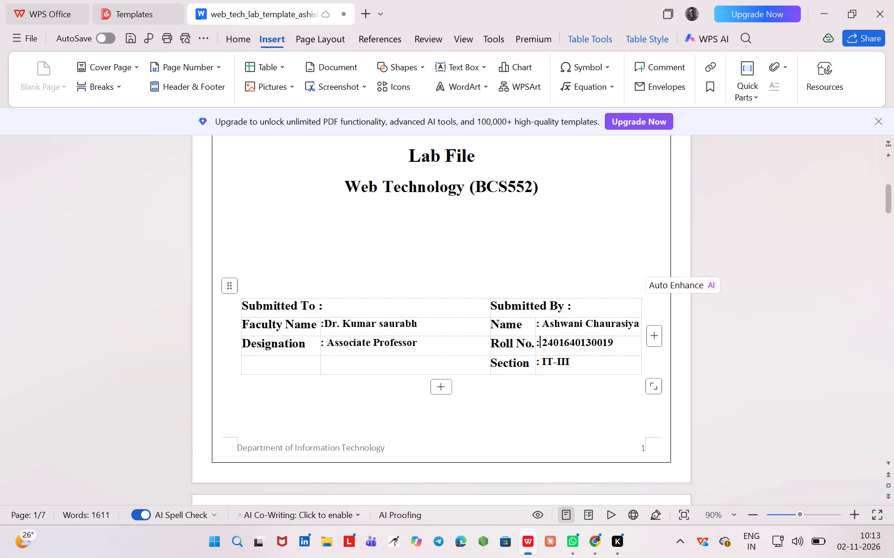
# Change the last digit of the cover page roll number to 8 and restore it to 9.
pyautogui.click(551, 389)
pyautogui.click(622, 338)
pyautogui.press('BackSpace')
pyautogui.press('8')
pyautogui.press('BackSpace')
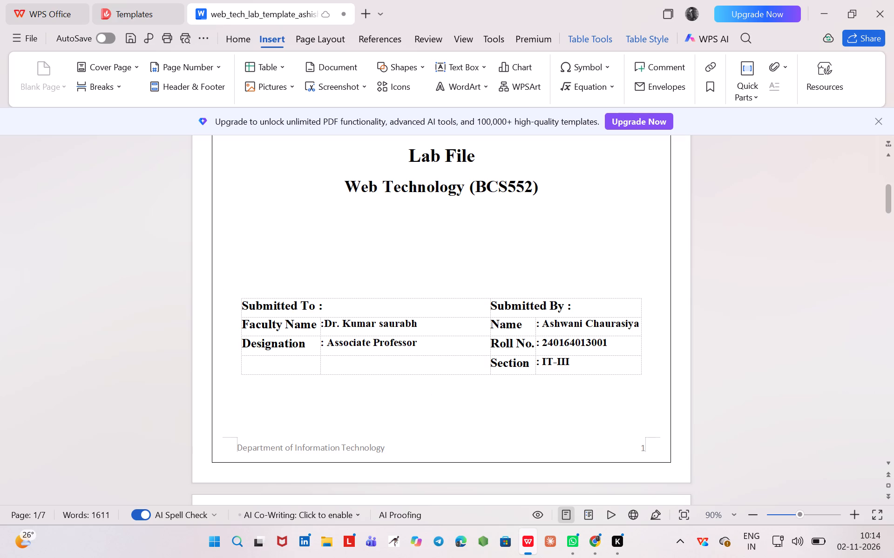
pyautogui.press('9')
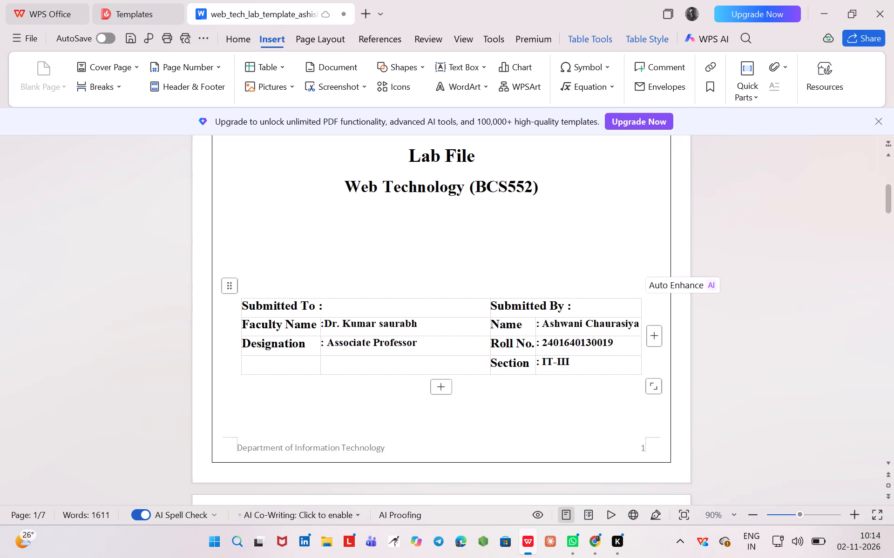
# Save a copy of the document to My Cloud as web_tech_lab_template_ashwani.docx.
pyautogui.click(10, 37)
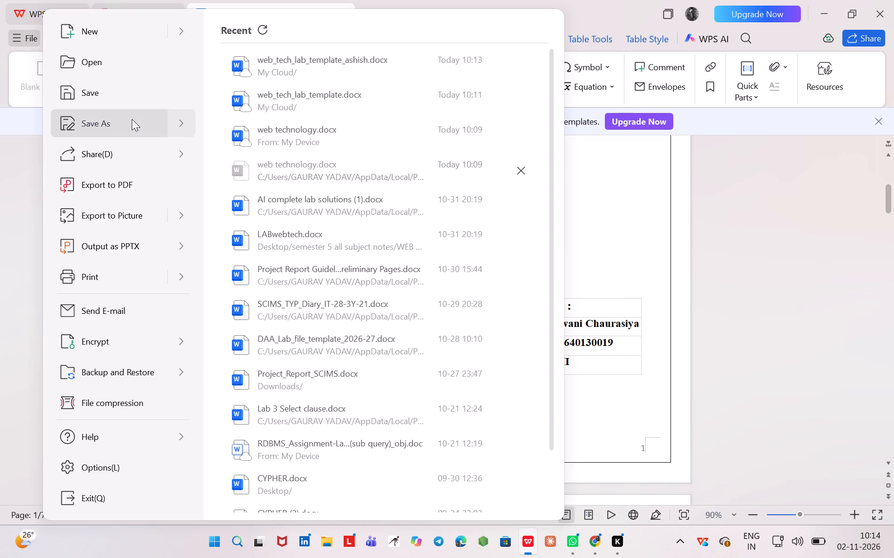
pyautogui.click(134, 122)
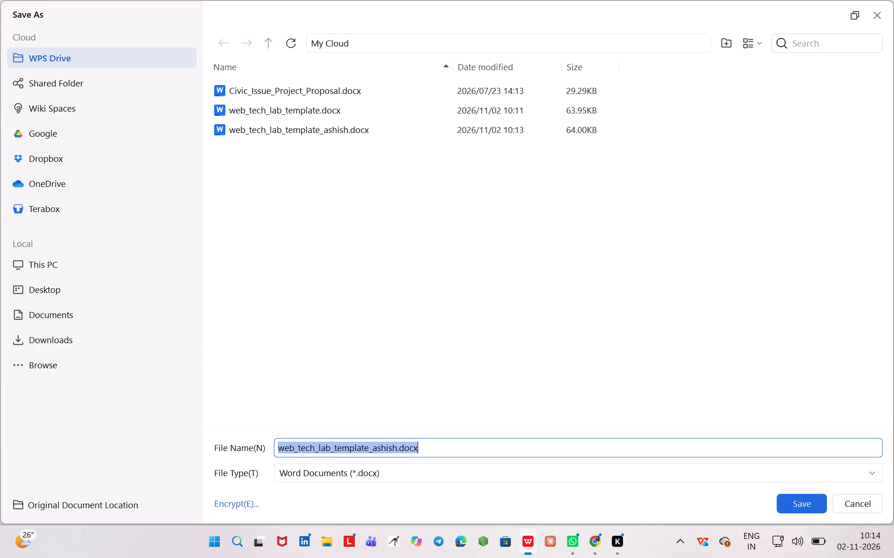
pyautogui.click(393, 451)
pyautogui.click(398, 447)
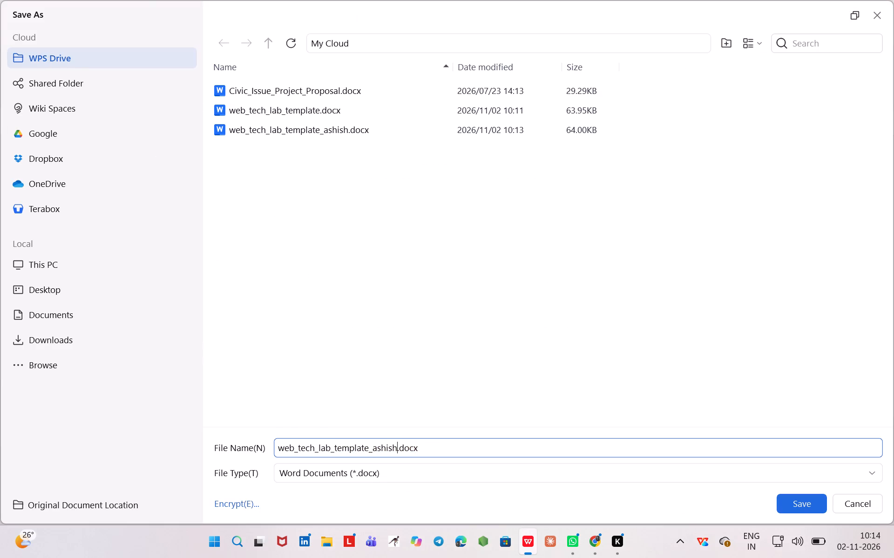
pyautogui.press('BackSpace')
pyautogui.press('BackSpace')
pyautogui.press('BackSpace')
pyautogui.write('wani')
pyautogui.scroll(1, 88, 496)
pyautogui.click(799, 498)
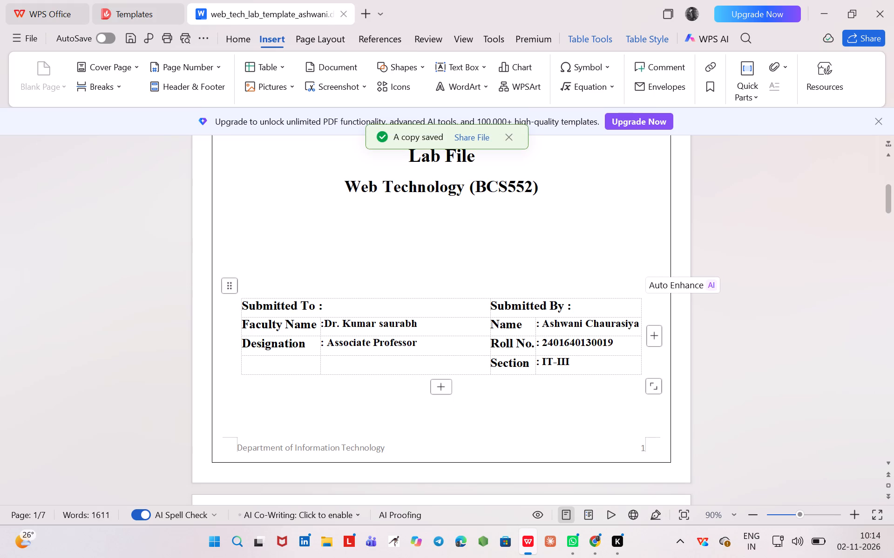
# Set the last digit of the cover page roll number to 8.
pyautogui.press('BackSpace')
pyautogui.press('8')
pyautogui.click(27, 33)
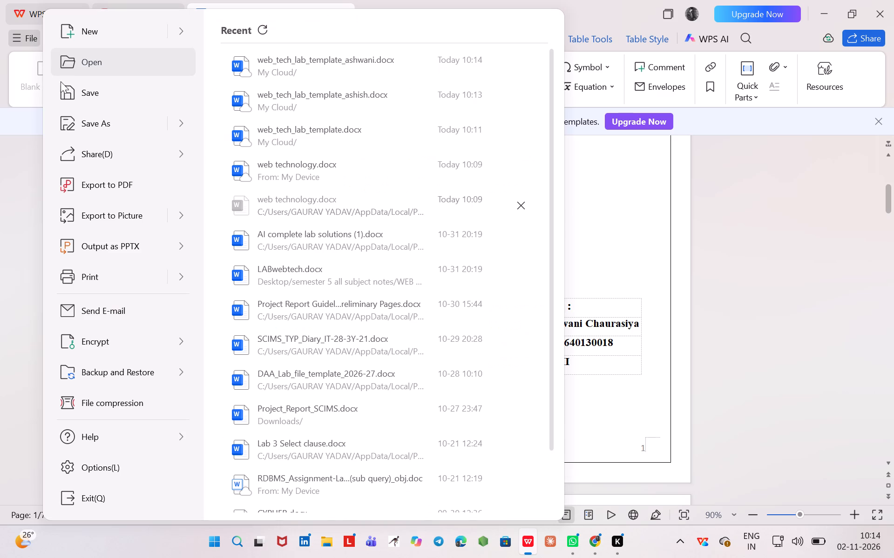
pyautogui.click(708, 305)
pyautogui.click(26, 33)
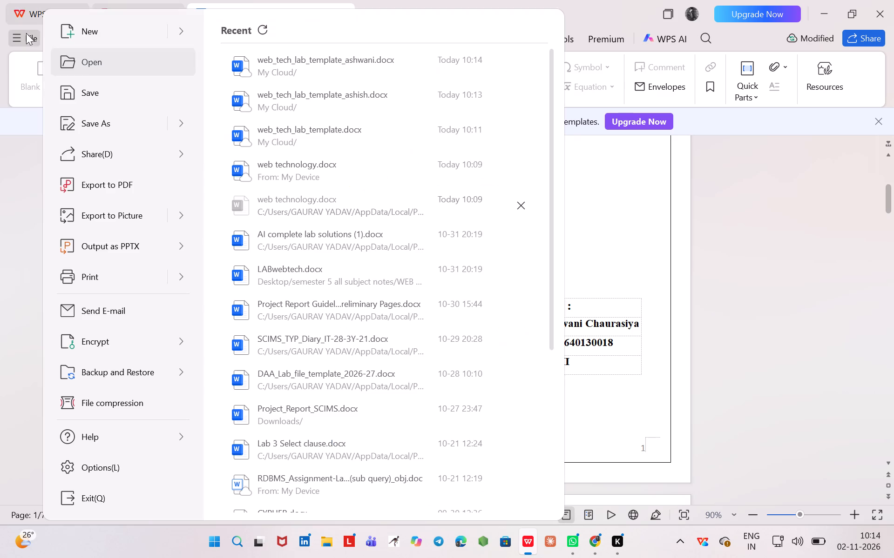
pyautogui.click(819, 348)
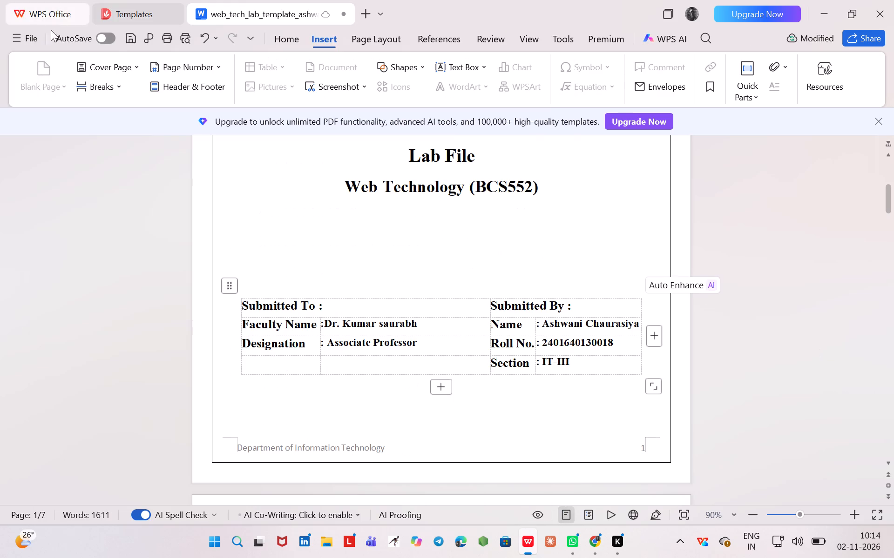
# Start saving the document to My Cloud under the name web_tech_lab_template_ashish.docx.
pyautogui.click(29, 37)
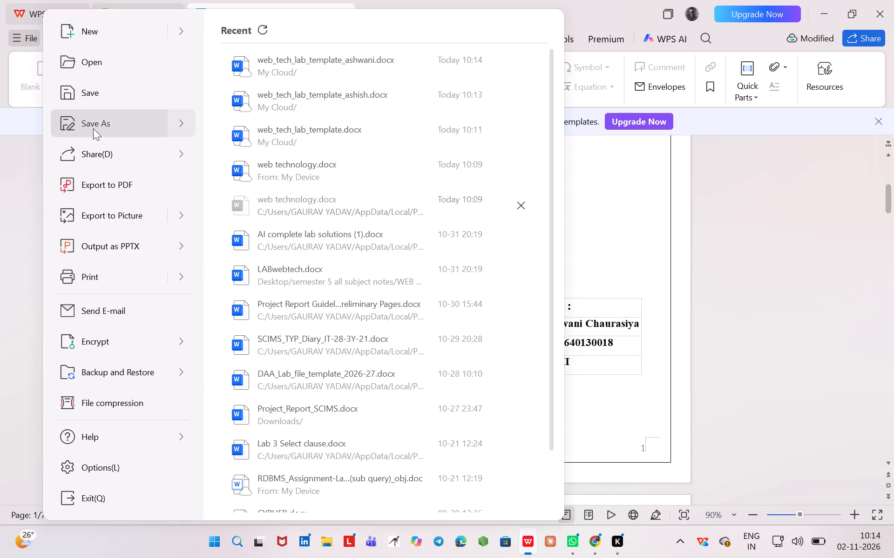
pyautogui.click(120, 121)
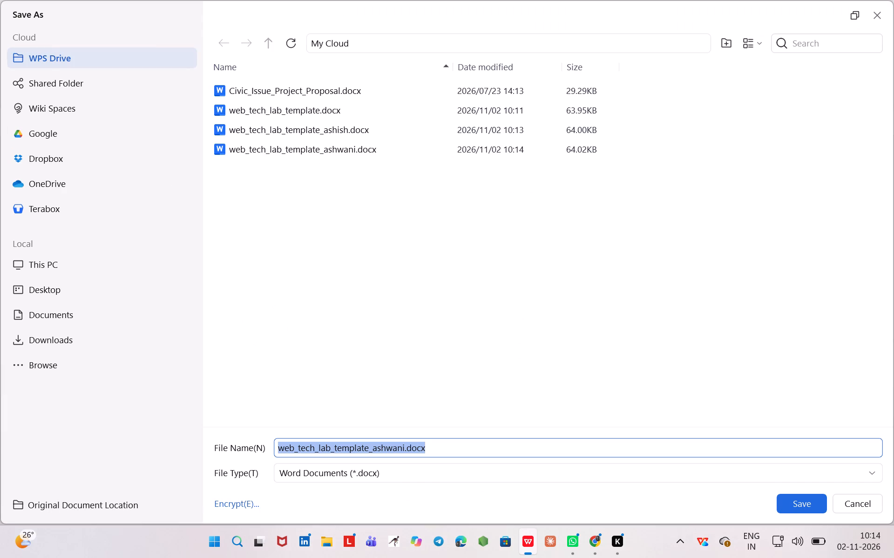
pyautogui.click(406, 453)
pyautogui.press('BackSpace')
pyautogui.press('BackSpace')
pyautogui.press('BackSpace')
pyautogui.press('BackSpace')
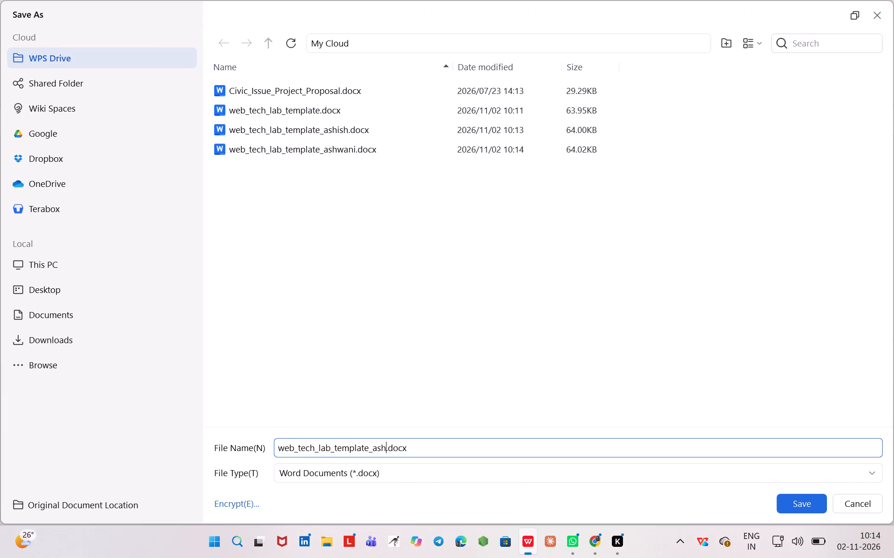
pyautogui.write('ish')
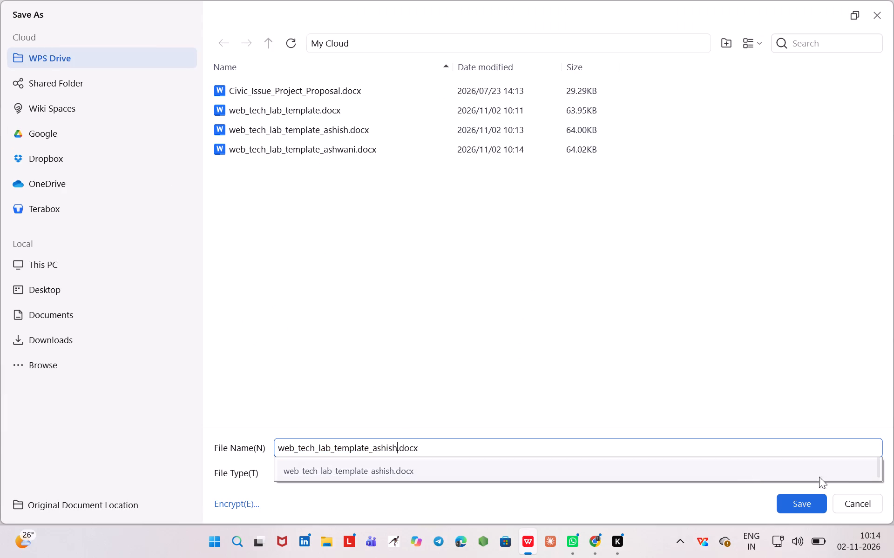
# Complete saving the document to My Cloud as web_tech_lab_template_ashish.docx, replacing the existing file of that name.
pyautogui.click(810, 504)
pyautogui.click(414, 275)
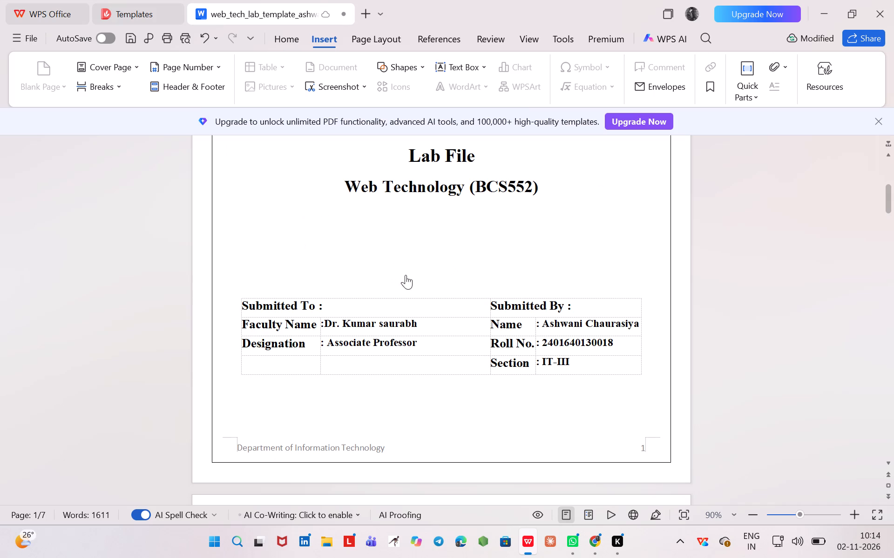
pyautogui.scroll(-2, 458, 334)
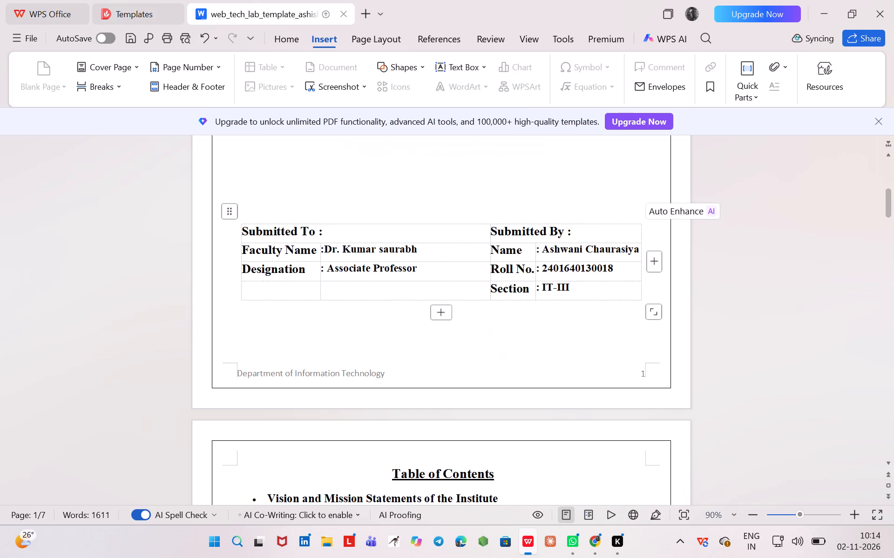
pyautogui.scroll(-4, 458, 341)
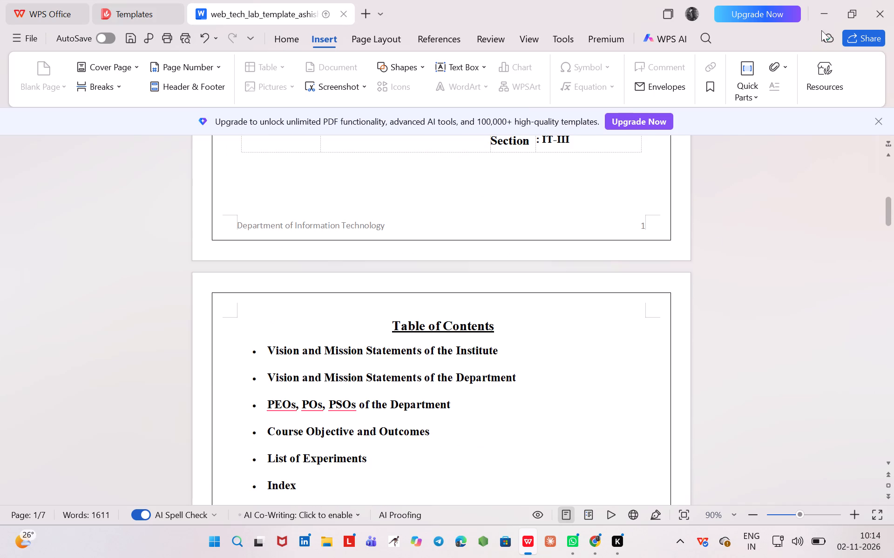
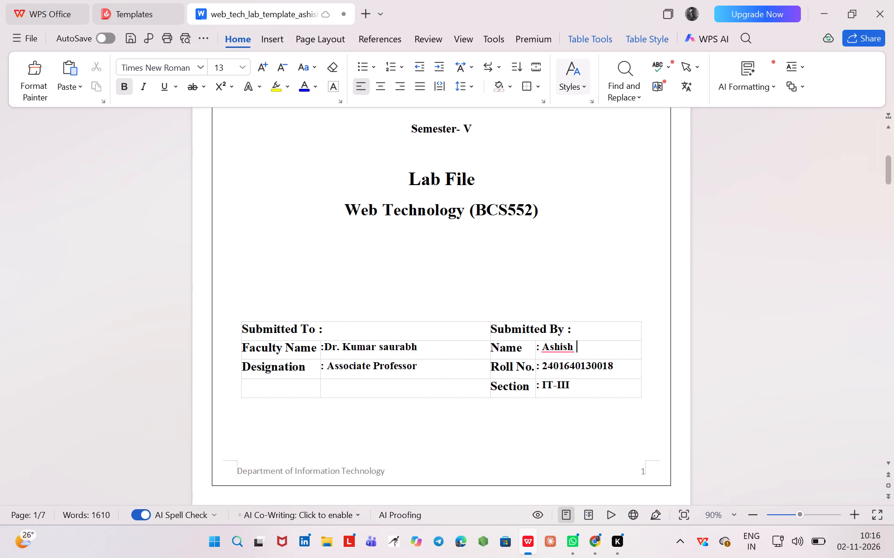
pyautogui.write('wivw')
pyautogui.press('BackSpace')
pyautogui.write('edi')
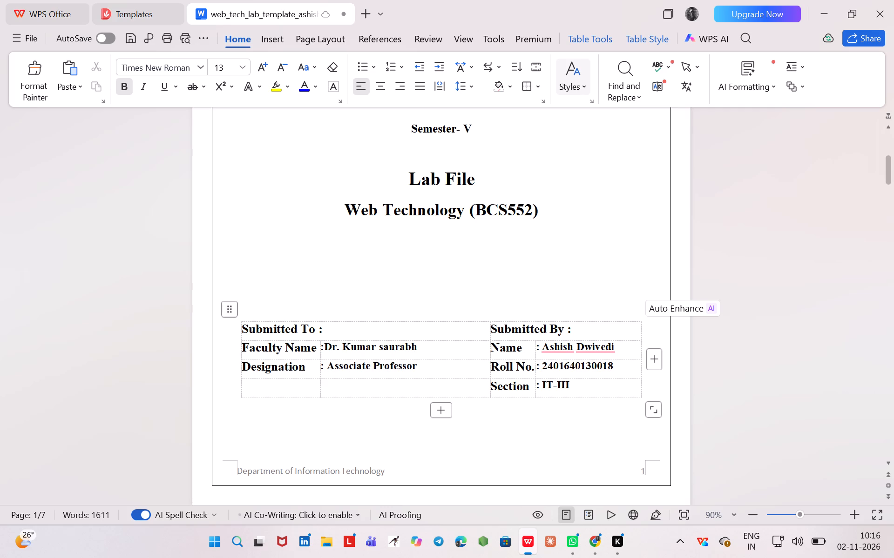
# Save the edited lab file and turn on AutoSave for it.
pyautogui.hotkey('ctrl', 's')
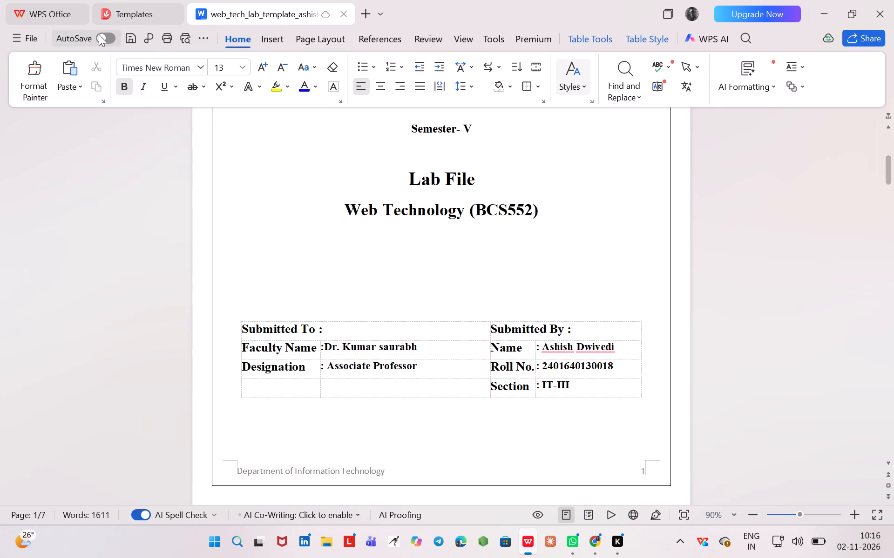
pyautogui.click(99, 34)
pyautogui.hotkey('ctrl', 's')
pyautogui.hotkey('ctrl', 's')
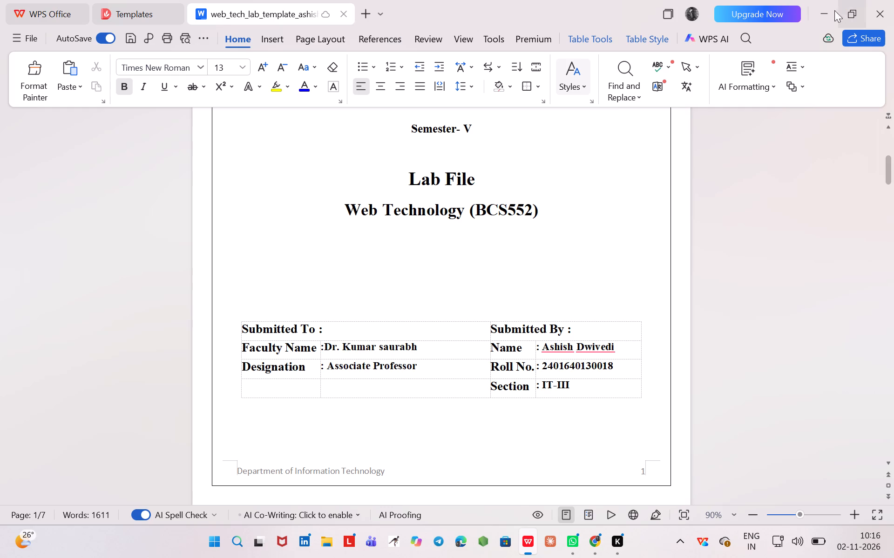
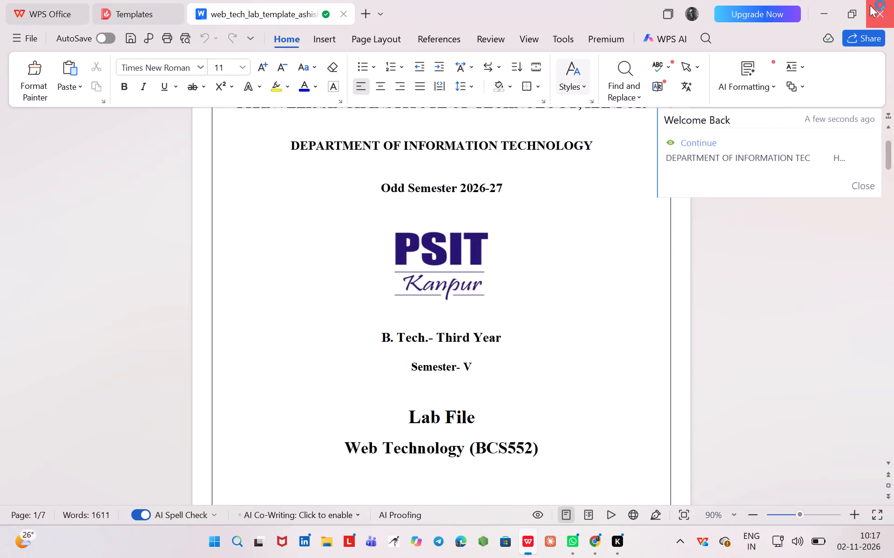
# Replace the student name in the cover page's Submitted By table with Ashish's full name.
pyautogui.scroll(-3, 627, 496)
pyautogui.scroll(-4, 616, 441)
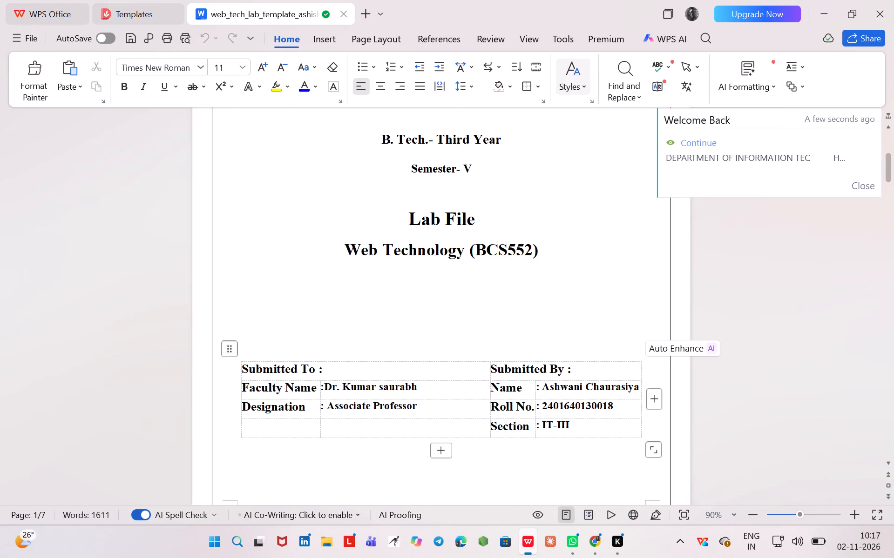
pyautogui.click(638, 383)
pyautogui.press('BackSpace')
pyautogui.press('BackSpace')
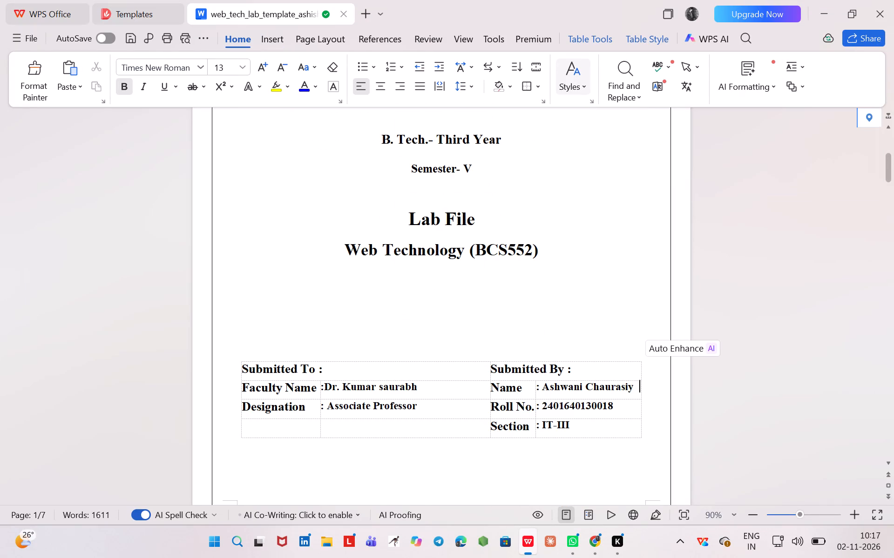
pyautogui.press('BackSpace')
pyautogui.press('BackSpace')
pyautogui.press('BackSpace')
pyautogui.press('BackSpace')
pyautogui.press('BackSpace')
pyautogui.press('BackSpace')
pyautogui.press('BackSpace')
pyautogui.press('BackSpace')
pyautogui.press('BackSpace')
pyautogui.press('BackSpace')
pyautogui.press('BackSpace')
pyautogui.press('BackSpace')
pyautogui.press('BackSpace')
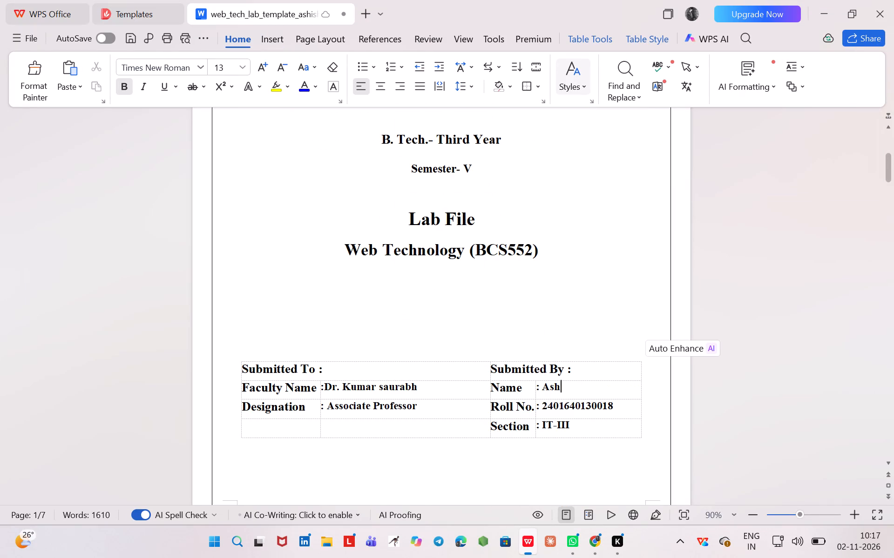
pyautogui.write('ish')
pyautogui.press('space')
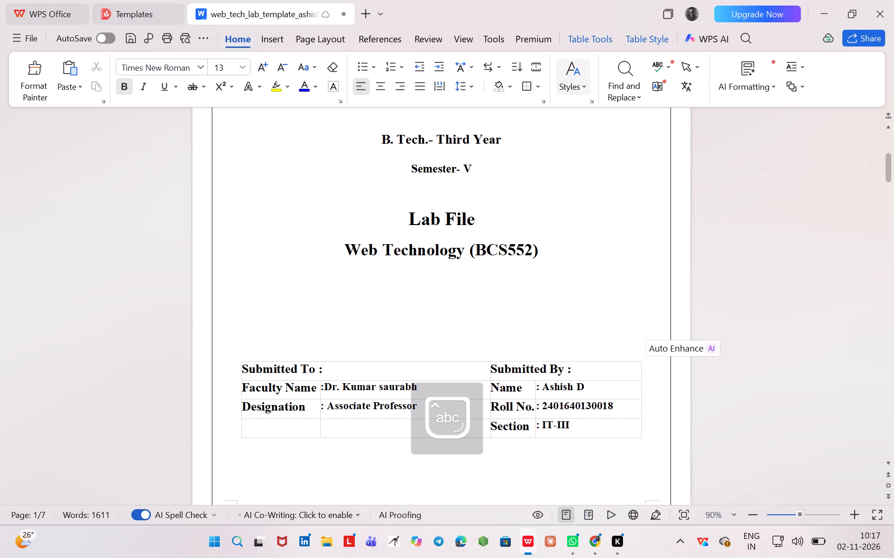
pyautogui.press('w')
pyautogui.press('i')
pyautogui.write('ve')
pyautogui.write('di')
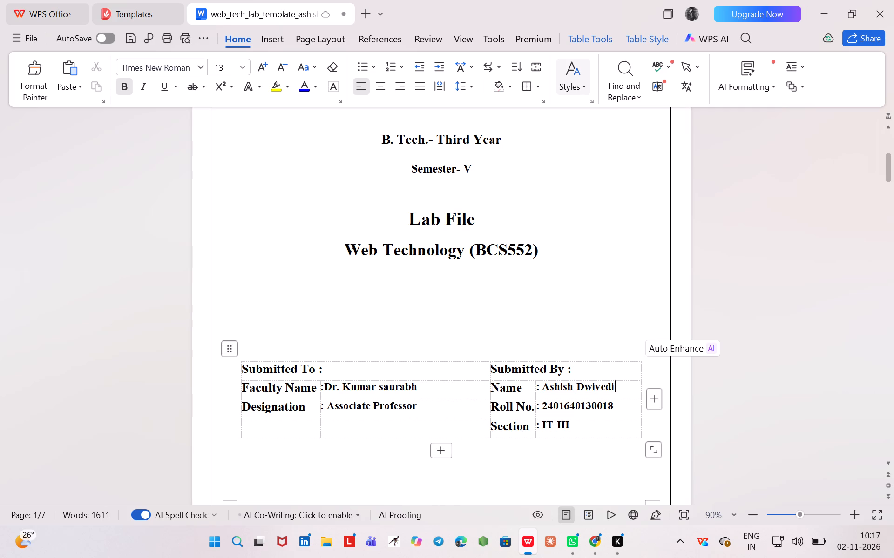
# Save a copy of the document to My Cloud, removing "(1)" from the file name to leave "web_tech_lab_template_ashish .docx".
pyautogui.click(22, 32)
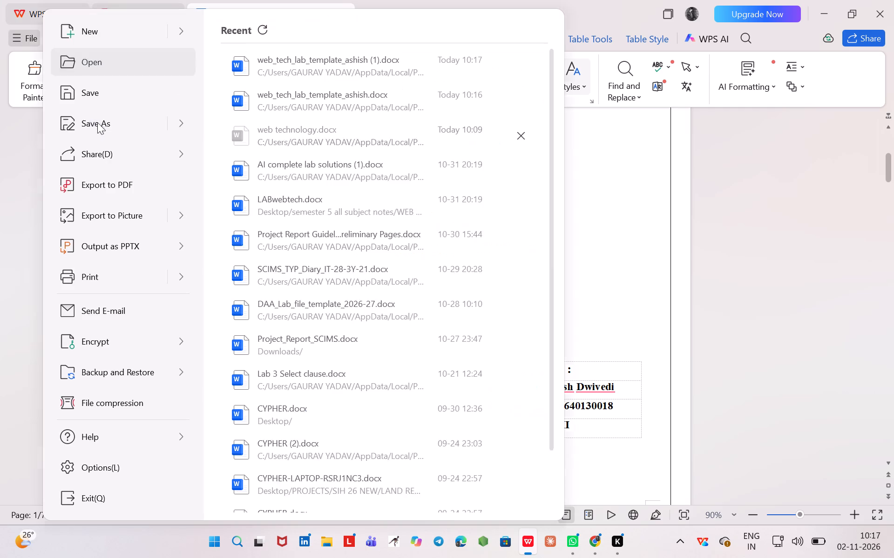
pyautogui.click(98, 125)
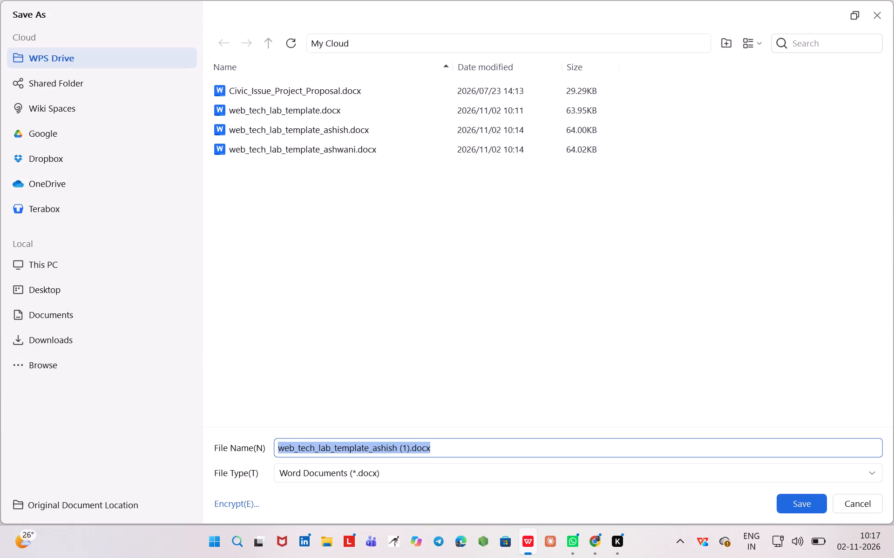
pyautogui.click(411, 452)
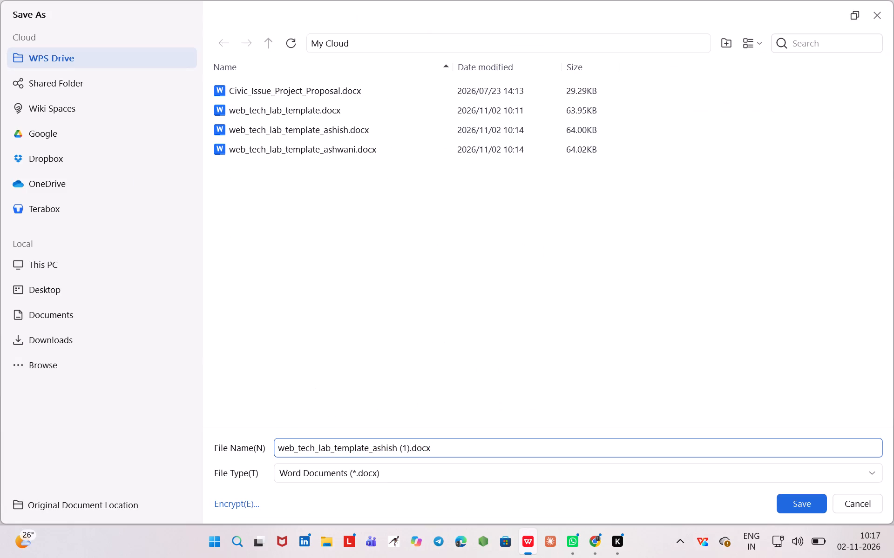
pyautogui.press('BackSpace')
pyautogui.press('BackSpace')
pyautogui.press('BackSpace')
pyautogui.click(790, 497)
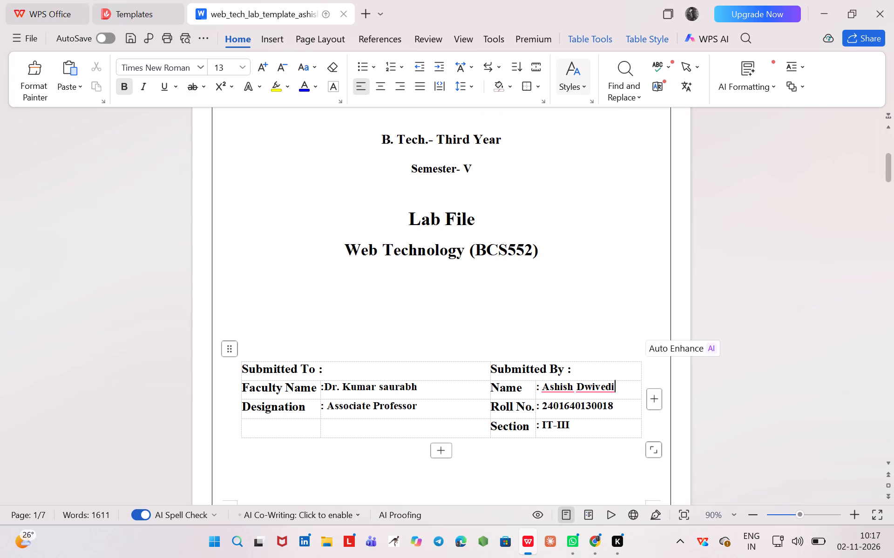
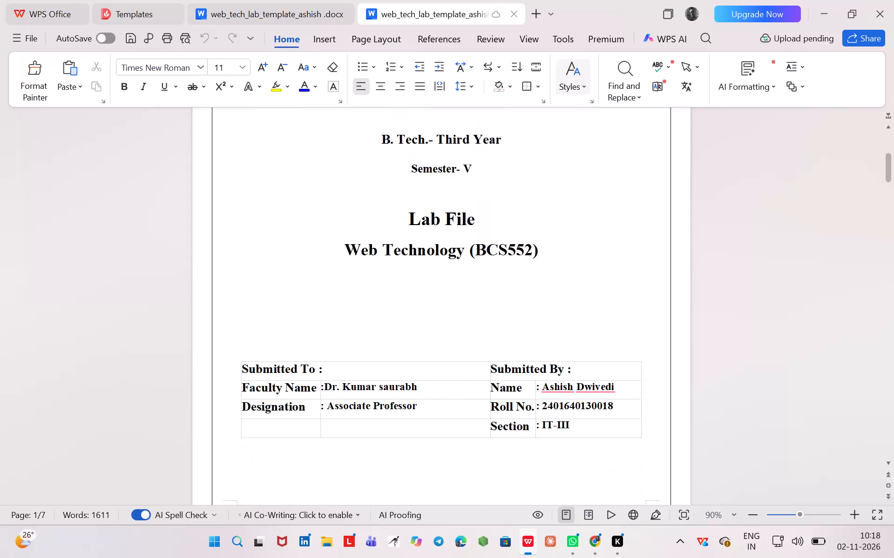
# Look over the saved copy's cover page and the start of its table of contents, and close the document editor window.
pyautogui.scroll(-7, 604, 441)
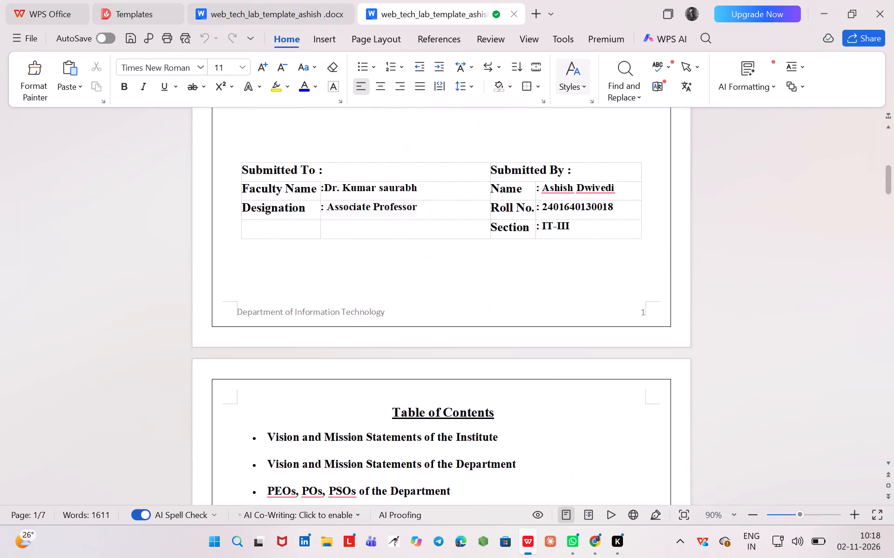
pyautogui.scroll(-7, 604, 441)
pyautogui.scroll(6, 604, 441)
pyautogui.click(893, 0)
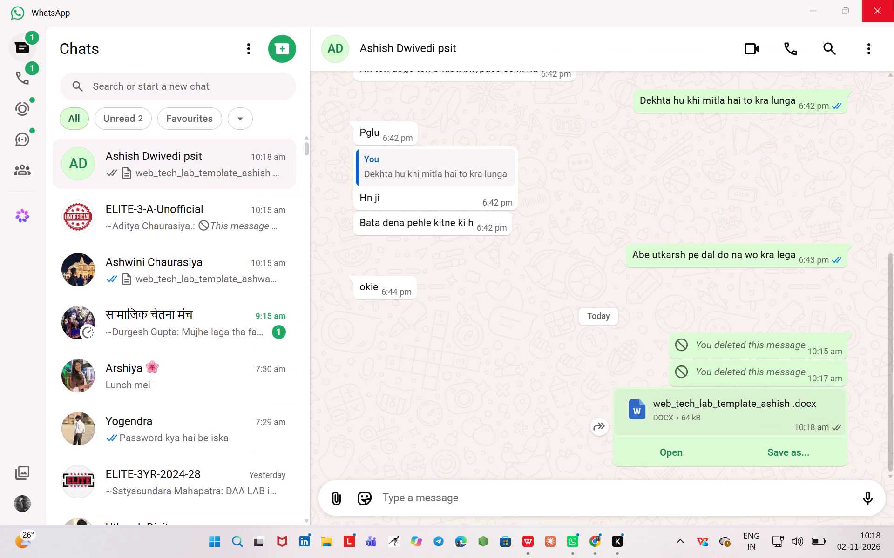